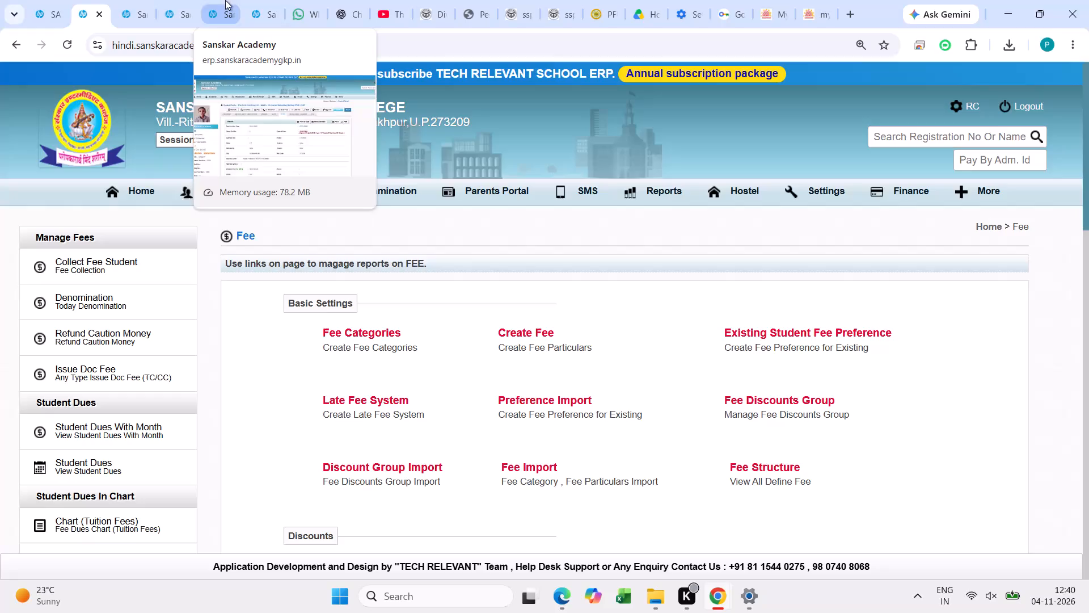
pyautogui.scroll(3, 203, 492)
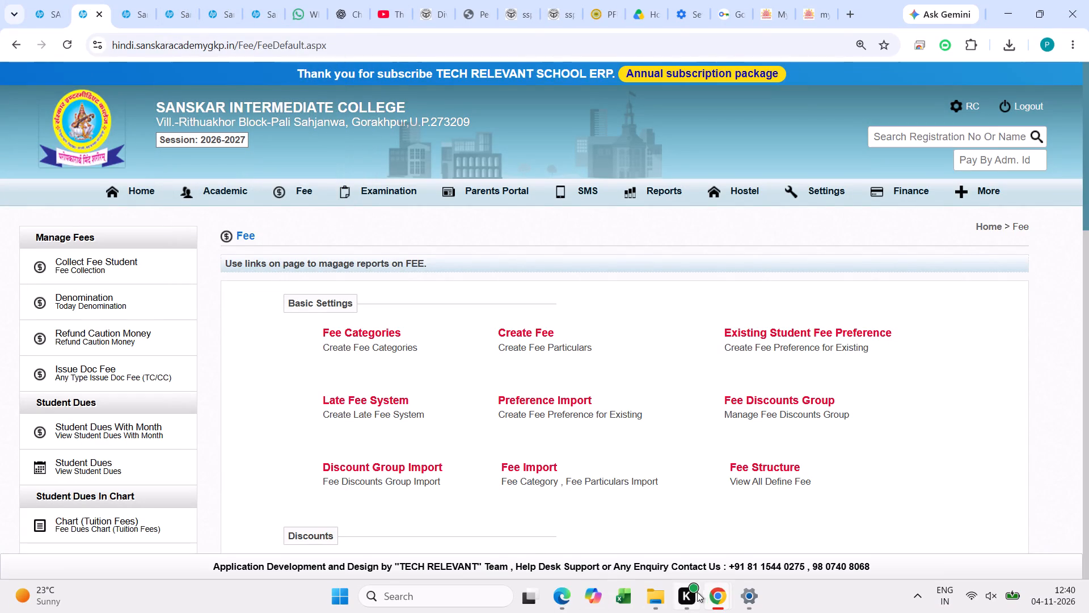
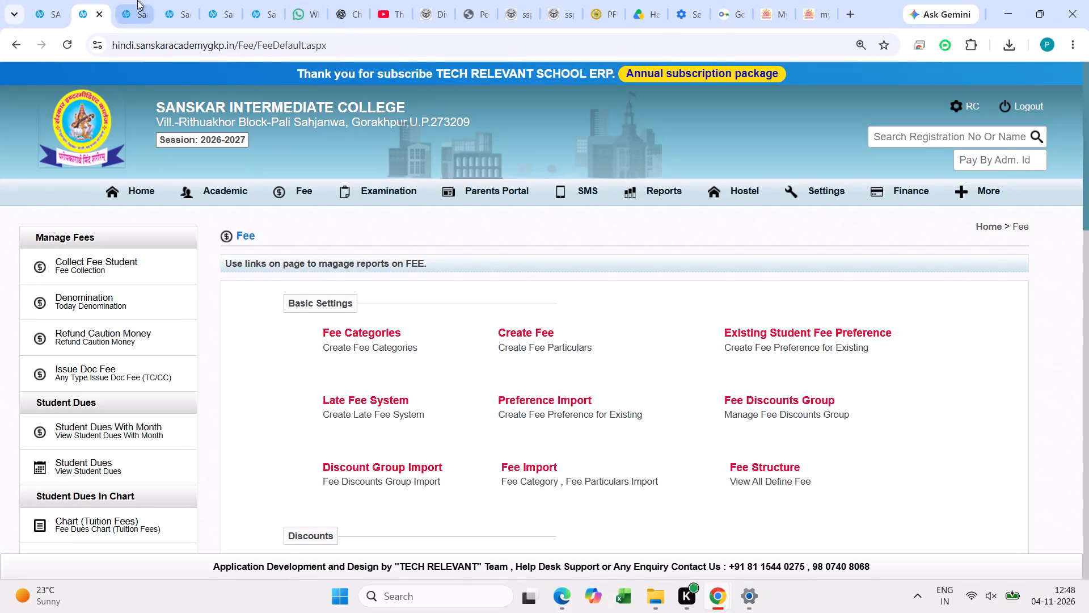
pyautogui.click(913, 130)
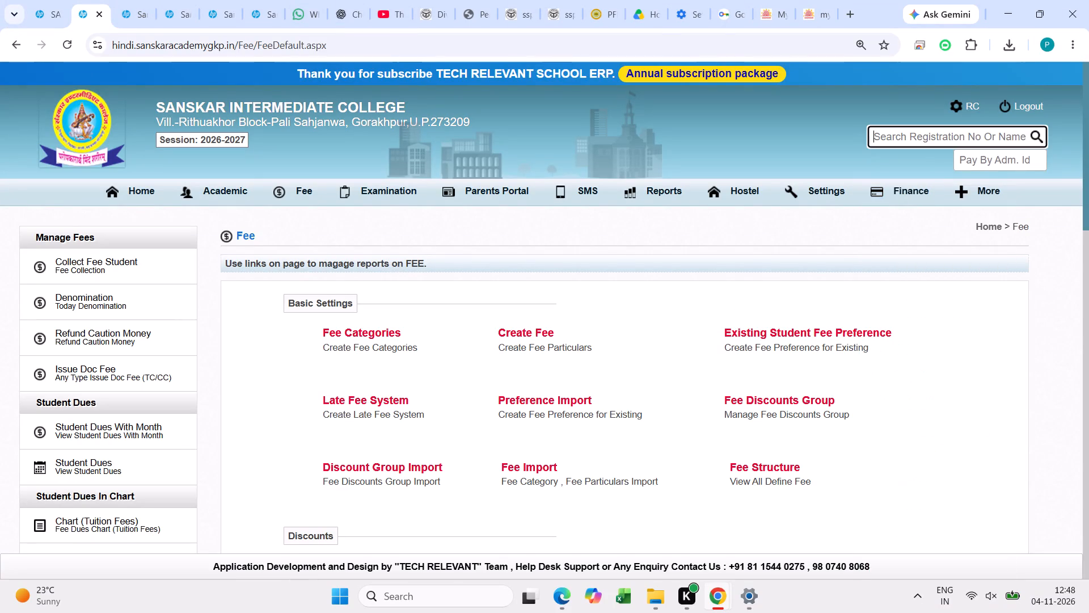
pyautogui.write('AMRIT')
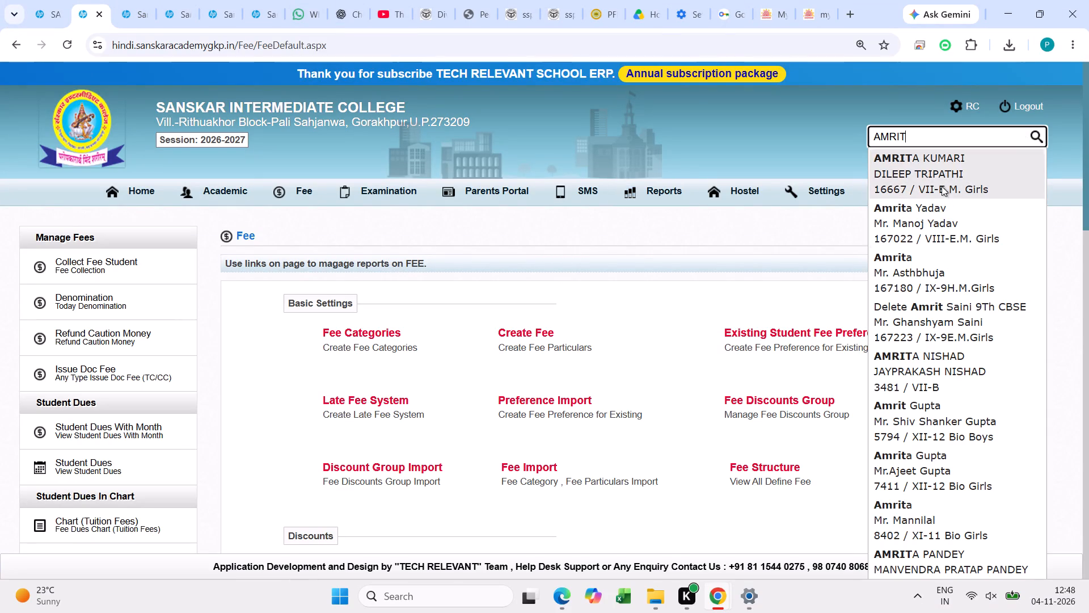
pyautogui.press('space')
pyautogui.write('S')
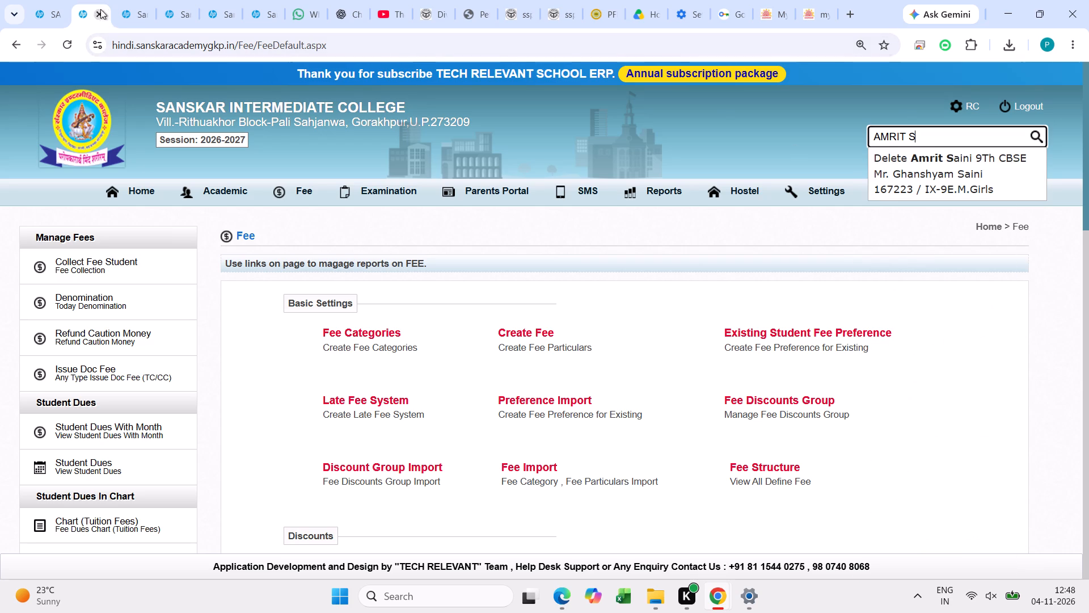
pyautogui.click(133, 2)
pyautogui.click(247, 167)
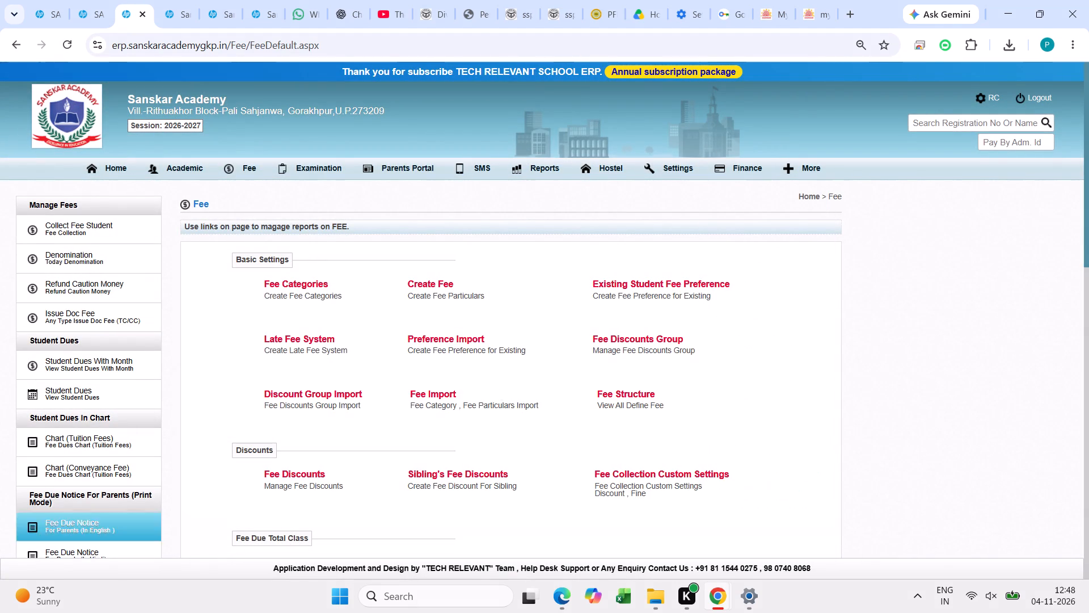
pyautogui.click(985, 135)
pyautogui.click(964, 125)
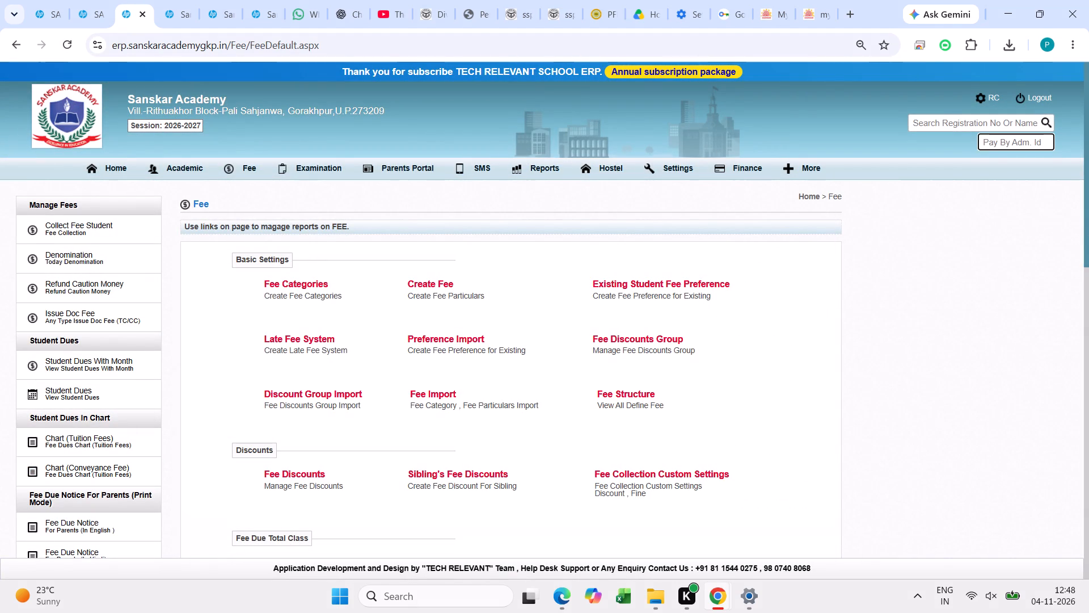
pyautogui.write('AM')
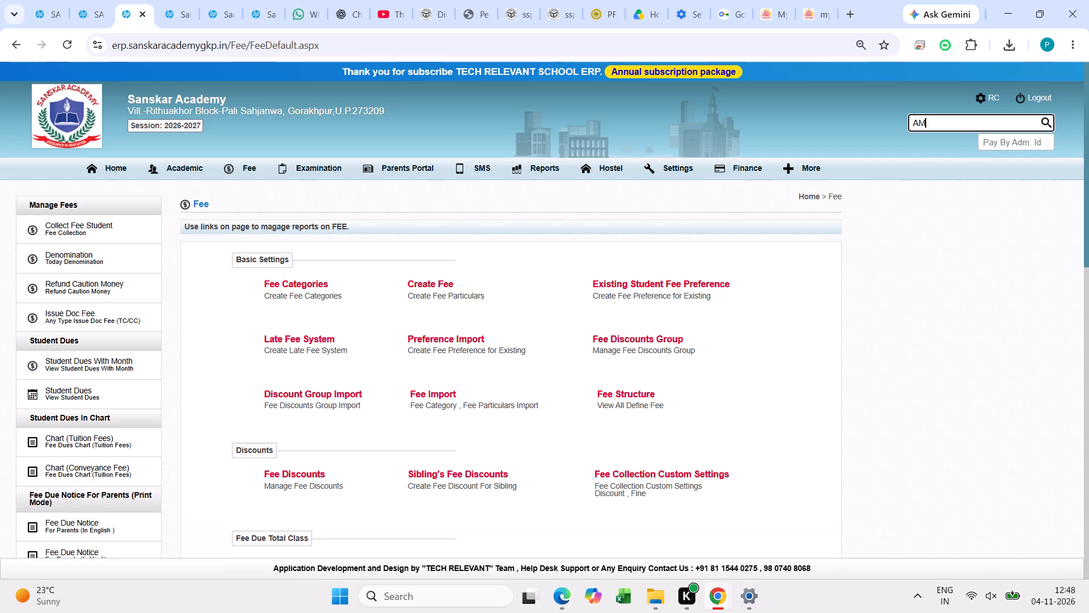
pyautogui.press('r')
pyautogui.write('IT')
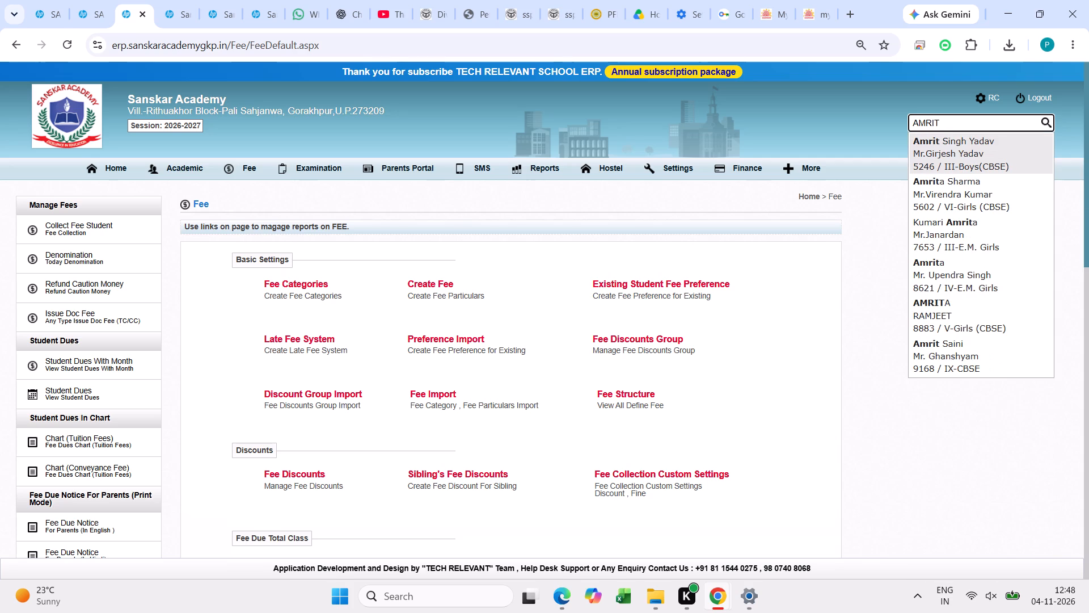
pyautogui.click(933, 366)
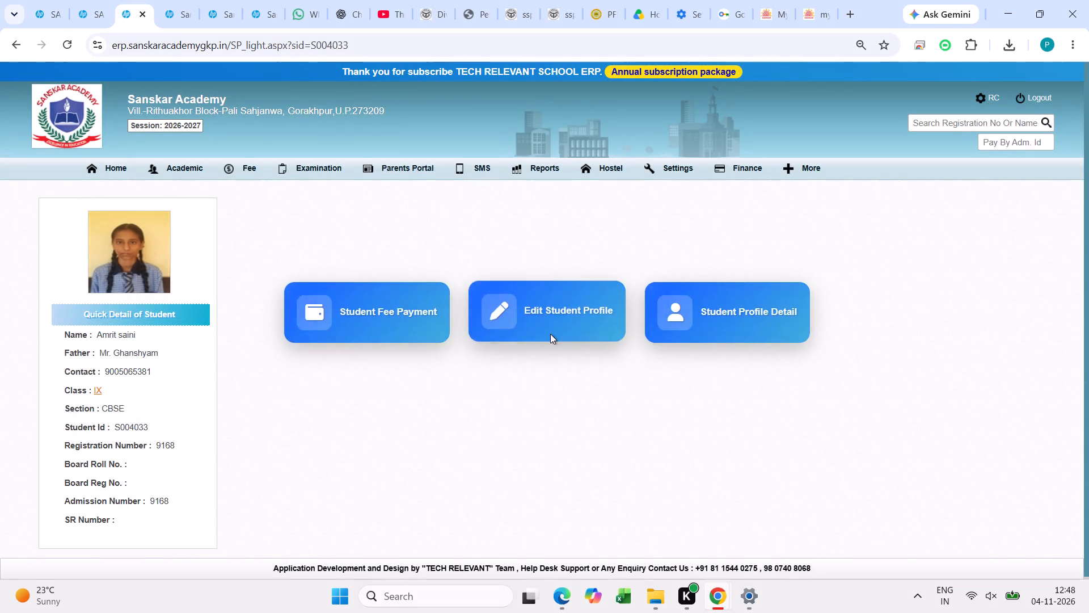
pyautogui.click(380, 307)
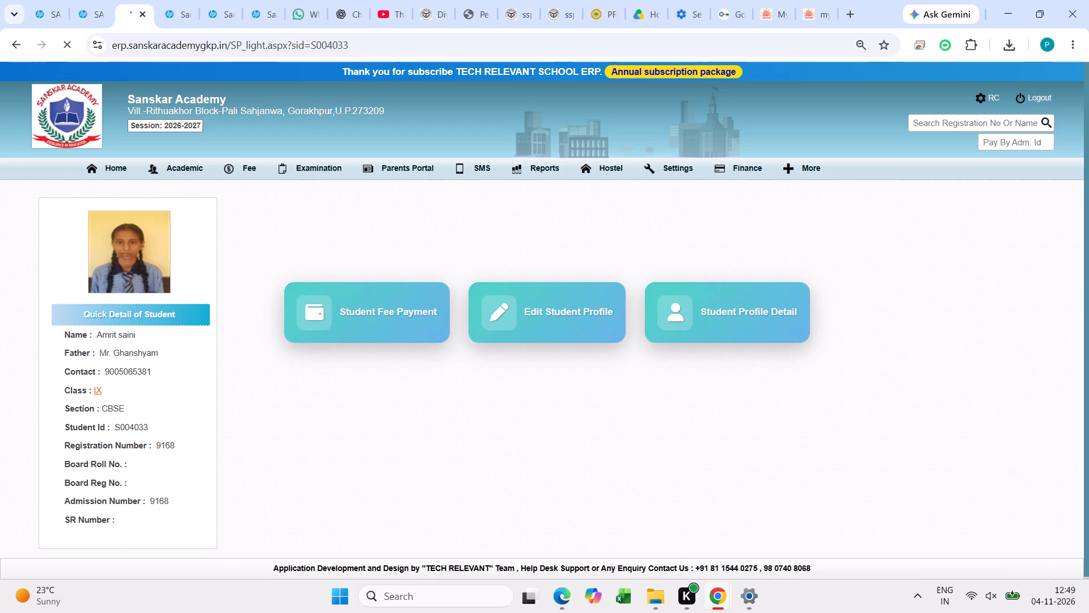
# Close the fee receipt open in the other Sanskar Academy fee collection page and return to the main Fee page.
pyautogui.click(183, 16)
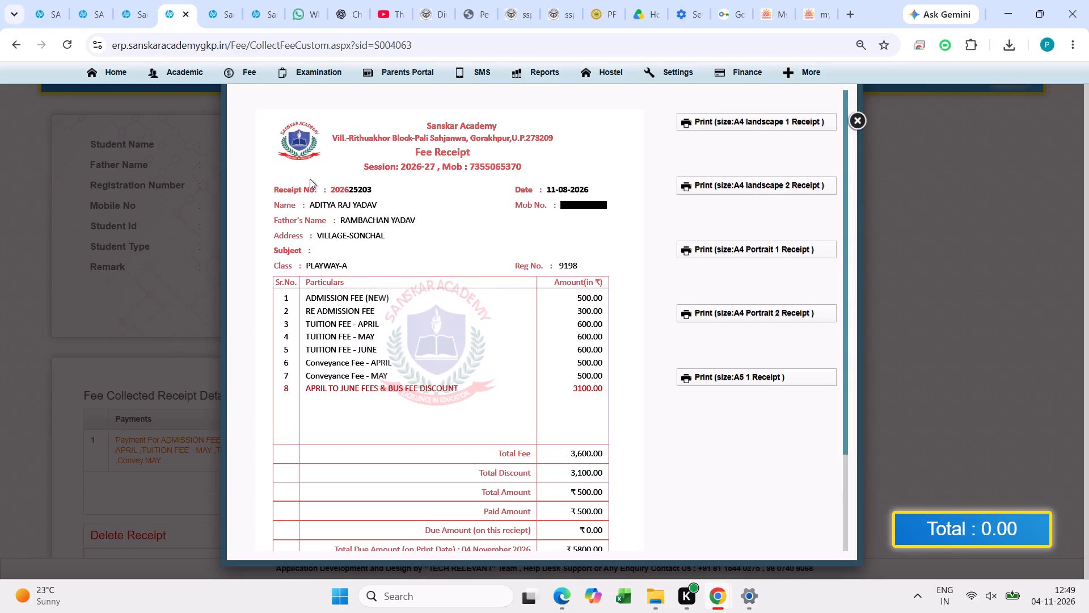
pyautogui.scroll(1, 438, 191)
pyautogui.click(857, 123)
pyautogui.scroll(3, 140, 268)
pyautogui.scroll(-1, 143, 266)
pyautogui.scroll(1, 208, 235)
pyautogui.scroll(-1, 208, 235)
pyautogui.scroll(1, 208, 235)
pyautogui.scroll(-1, 208, 235)
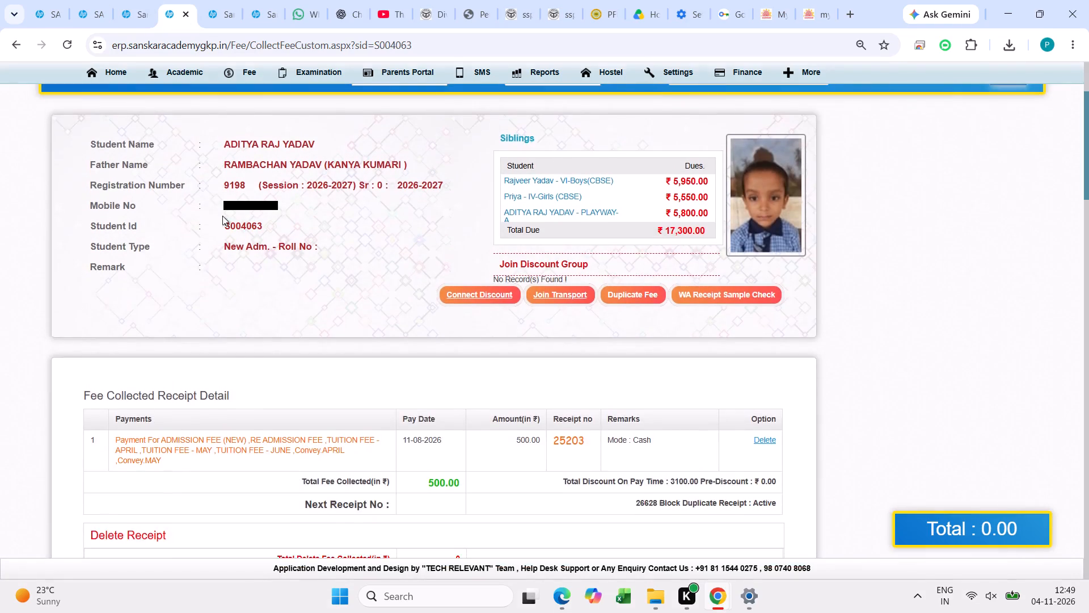
pyautogui.scroll(1, 227, 183)
pyautogui.scroll(-1, 227, 183)
pyautogui.scroll(1, 227, 183)
pyautogui.click(238, 103)
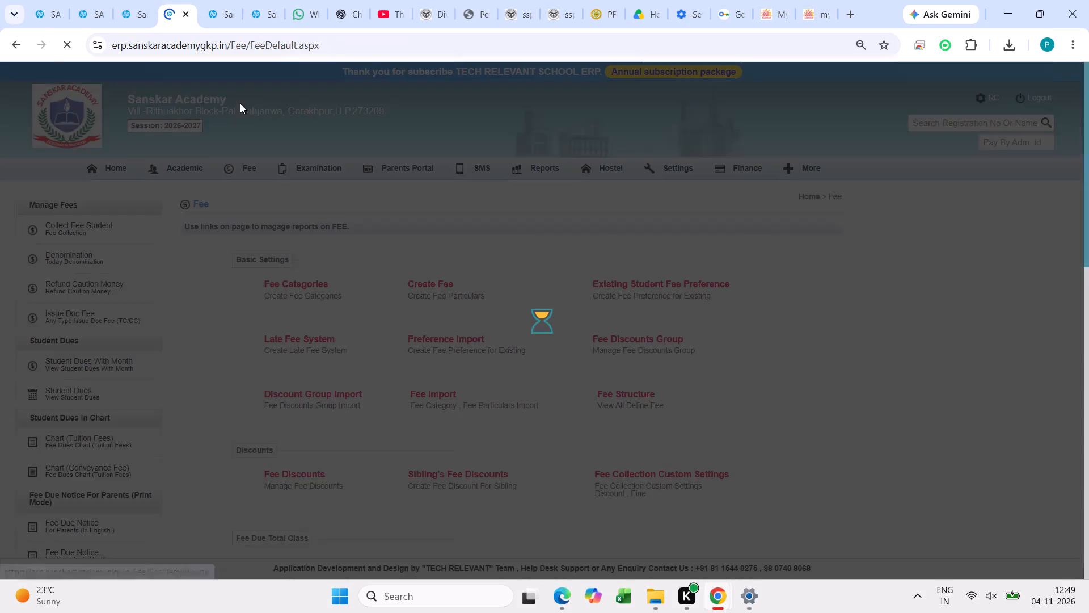
# Search the student records for SAUR and open the fee payment page of the IV-Boys(CBSE) student.
pyautogui.click(998, 120)
pyautogui.press('s')
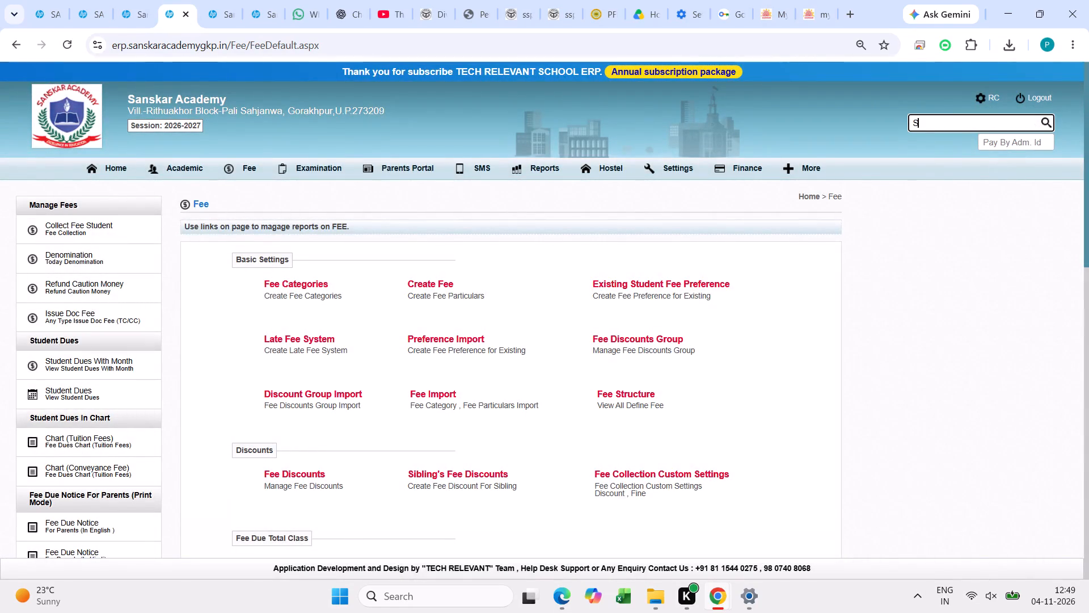
pyautogui.write('HAU')
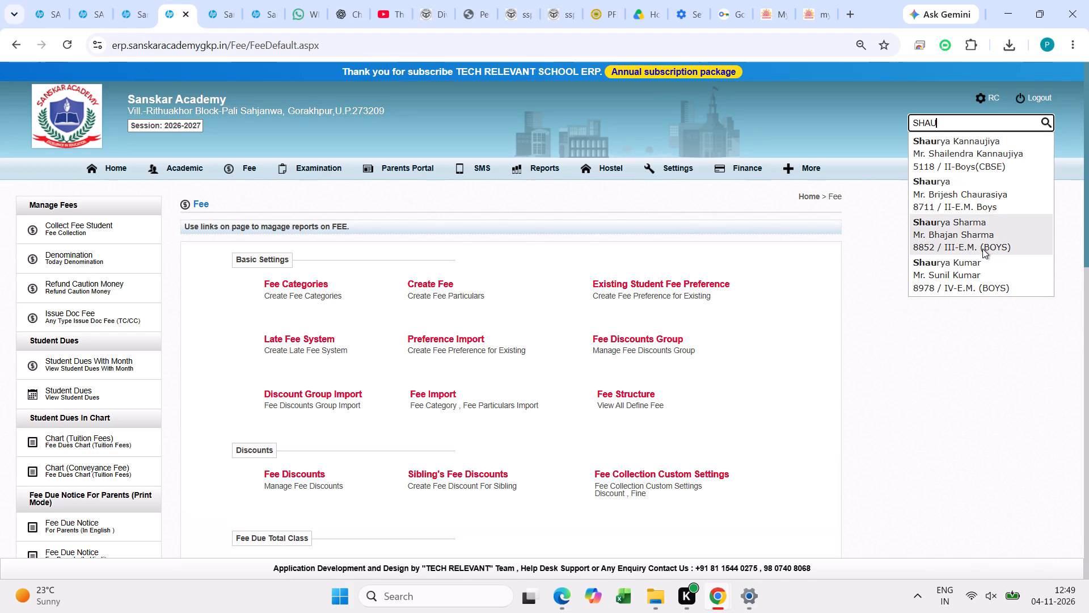
pyautogui.press('BackSpace')
pyautogui.press('BackSpace')
pyautogui.press('BackSpace')
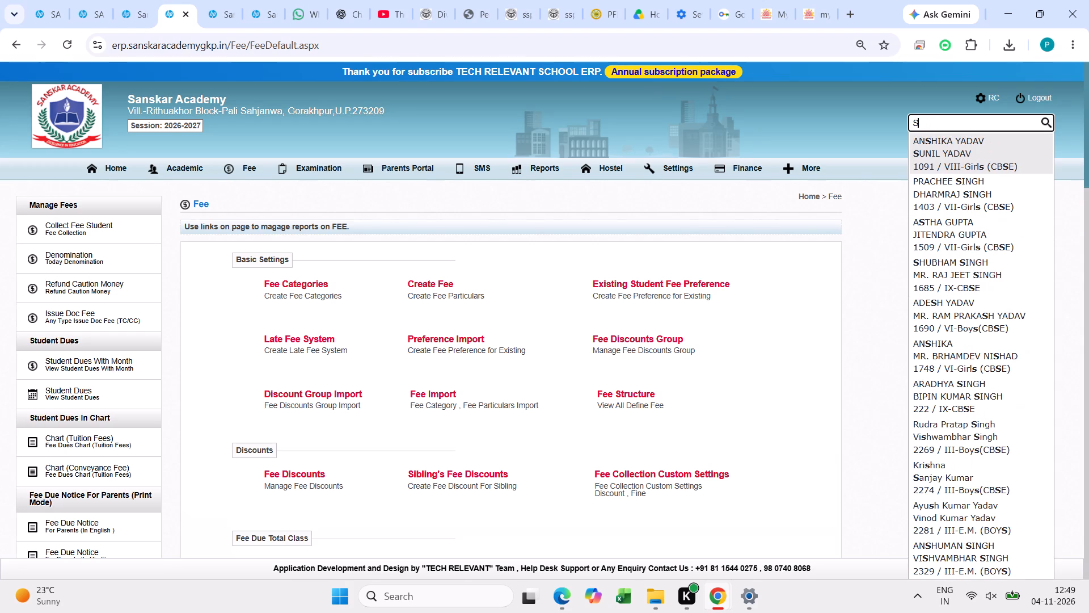
pyautogui.press('a')
pyautogui.write('UR')
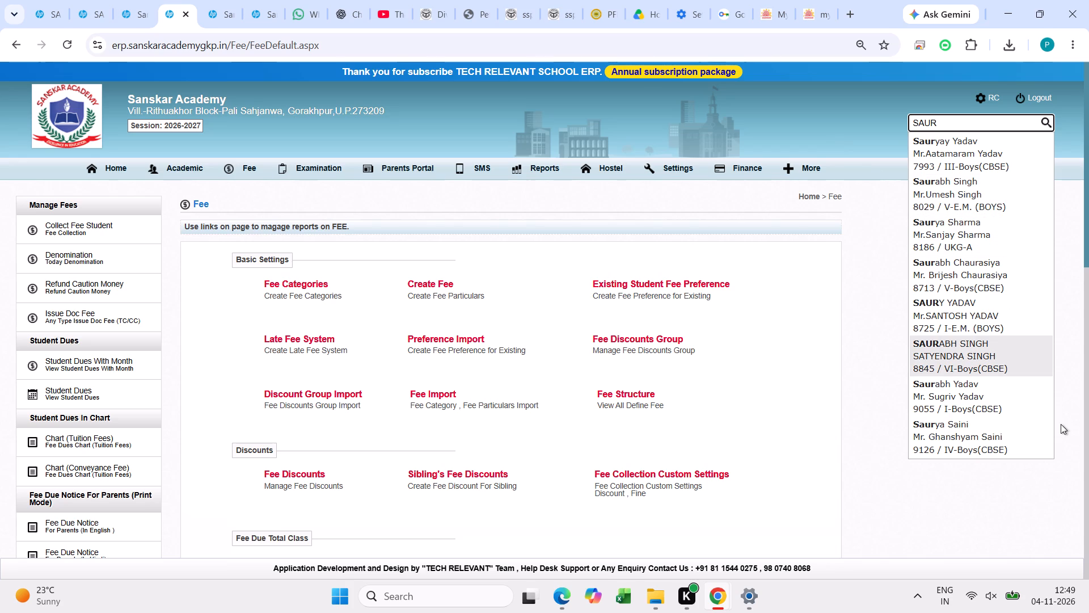
pyautogui.click(1035, 430)
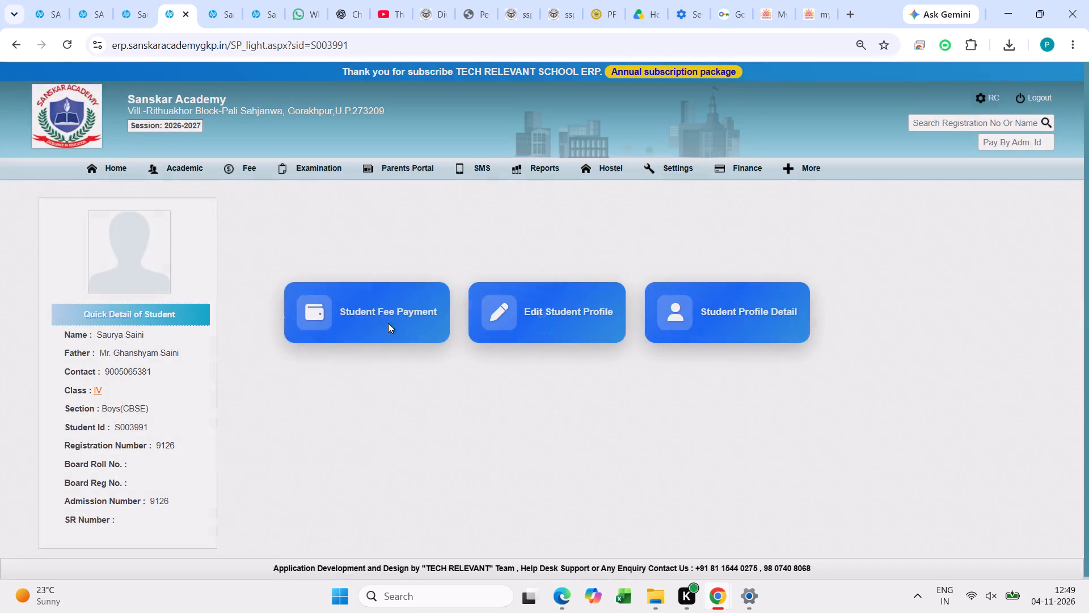
pyautogui.click(357, 306)
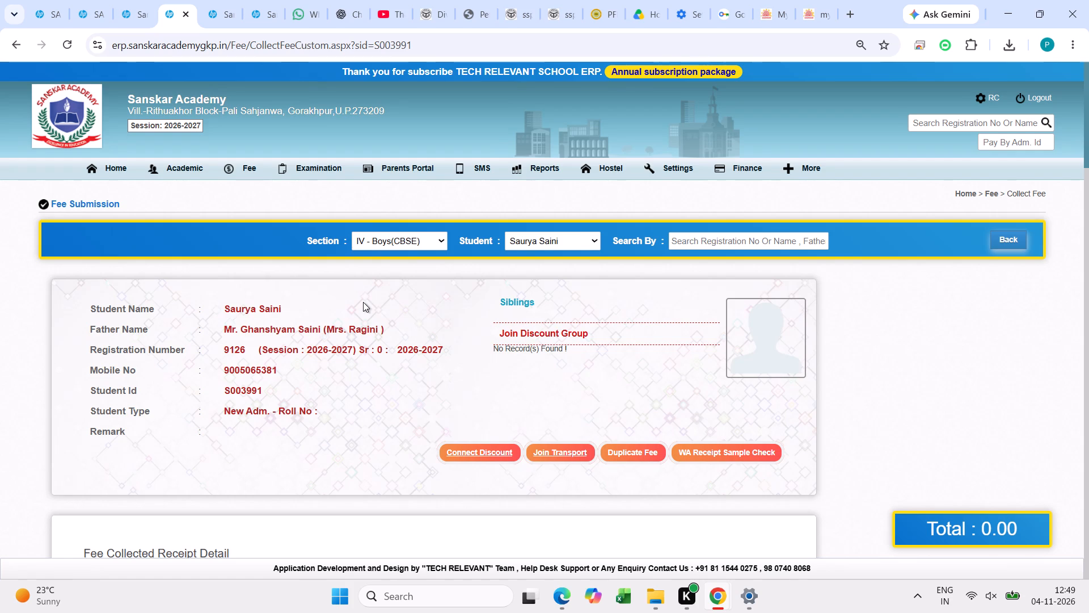
# Select the October tuition fee of 800 and the October transport fee of 400 for the class IV student.
pyautogui.scroll(-1, 363, 302)
pyautogui.scroll(1, 365, 304)
pyautogui.scroll(-1, 365, 305)
pyautogui.scroll(1, 365, 305)
pyautogui.scroll(-13, 365, 305)
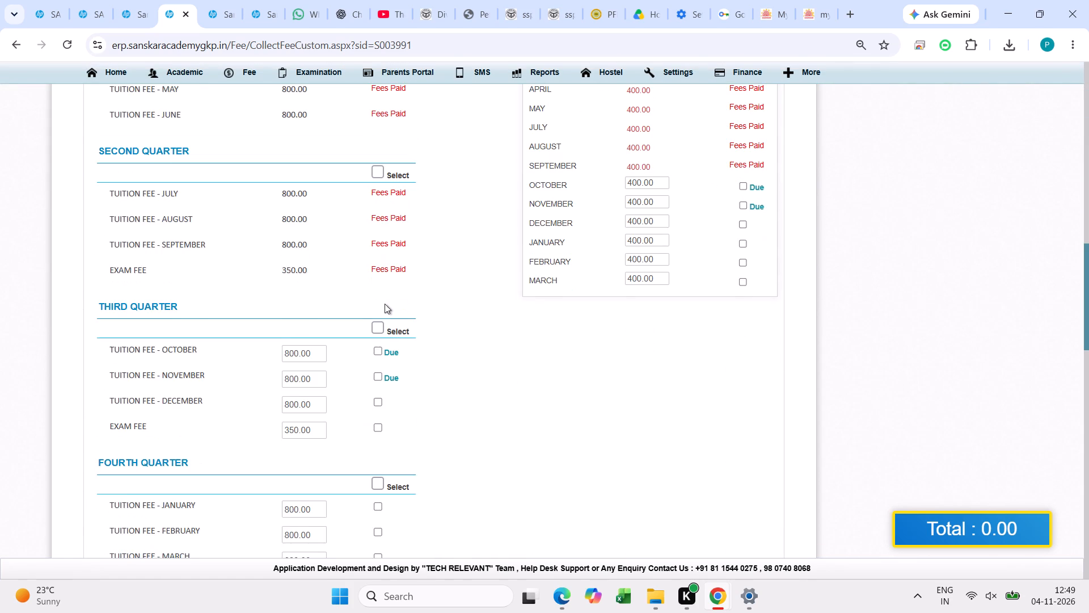
pyautogui.scroll(-2, 385, 304)
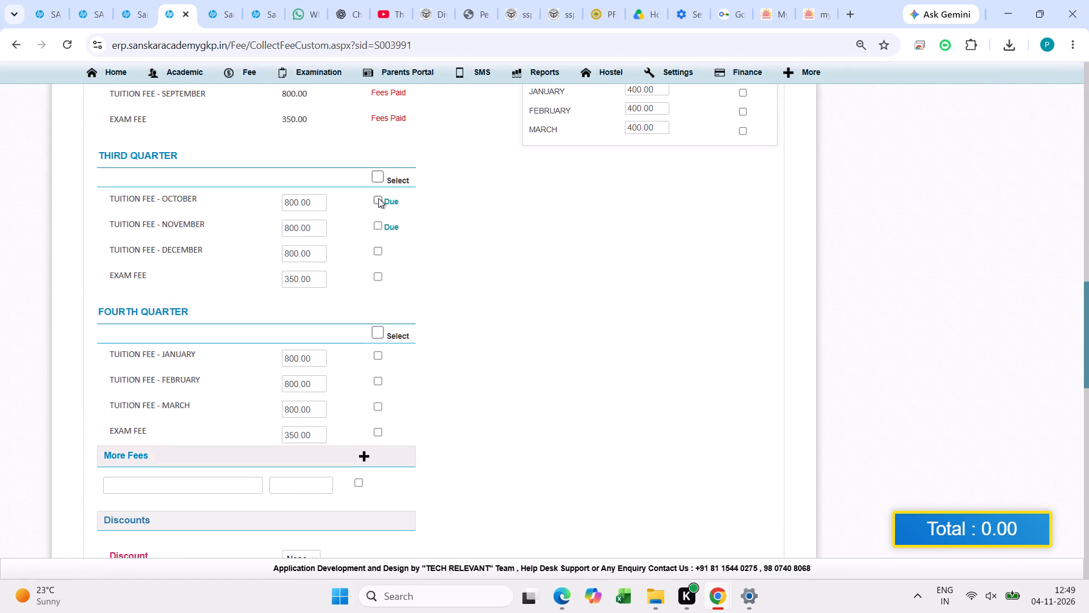
pyautogui.click(379, 194)
pyautogui.click(382, 203)
pyautogui.click(375, 200)
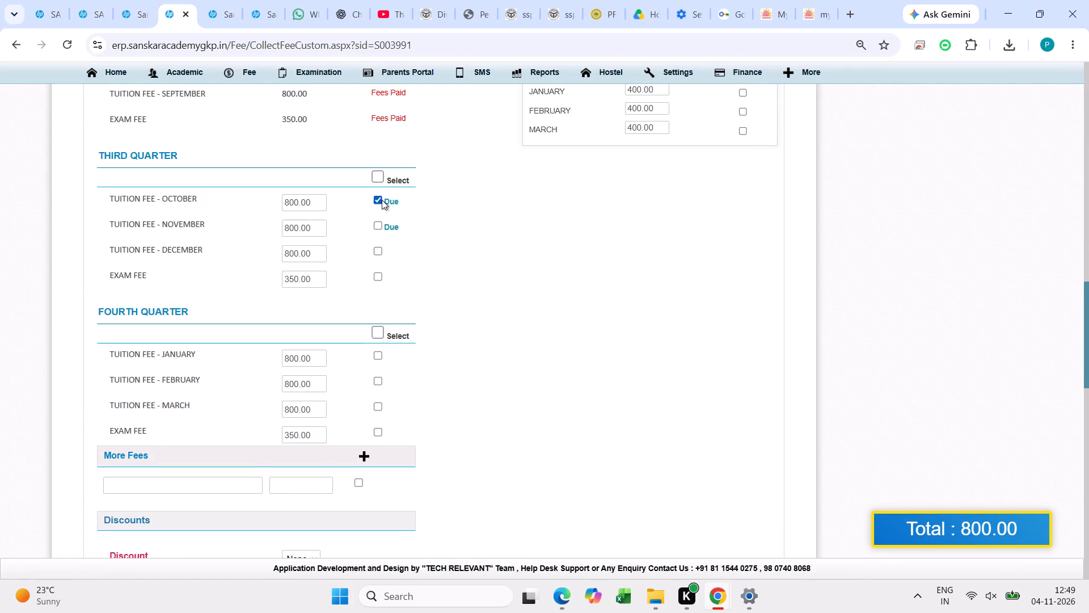
pyautogui.scroll(2, 560, 223)
pyautogui.click(745, 177)
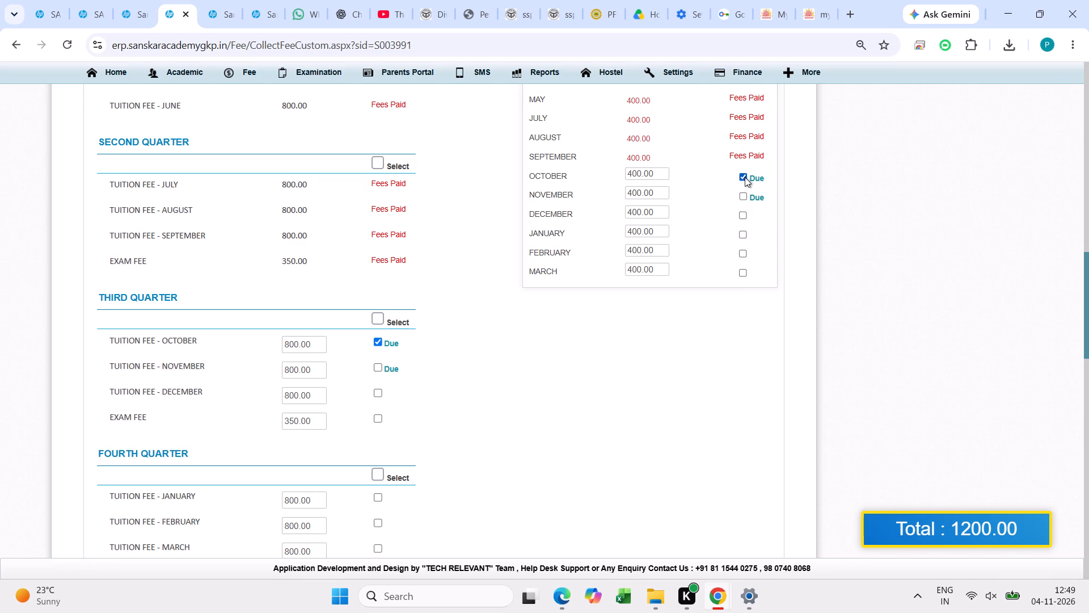
# On the IX-CBSE student's fee page, select the October tuition fee of 1200 and the October transport fee of 400.
pyautogui.click(128, 5)
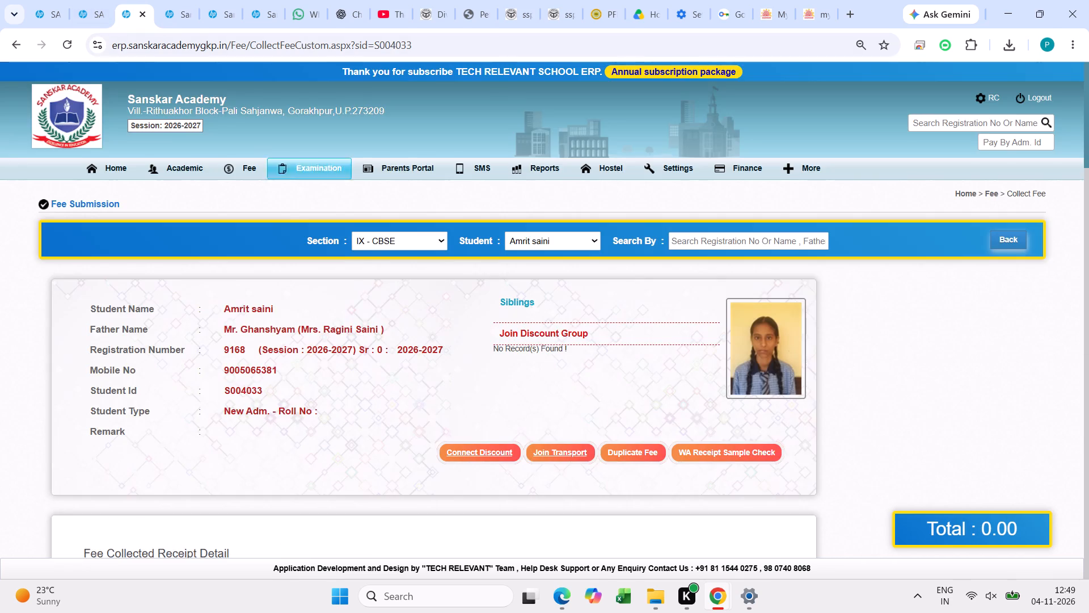
pyautogui.scroll(-4, 373, 302)
pyautogui.scroll(1, 378, 322)
pyautogui.scroll(-3, 378, 322)
pyautogui.scroll(1, 410, 340)
pyautogui.scroll(-6, 410, 340)
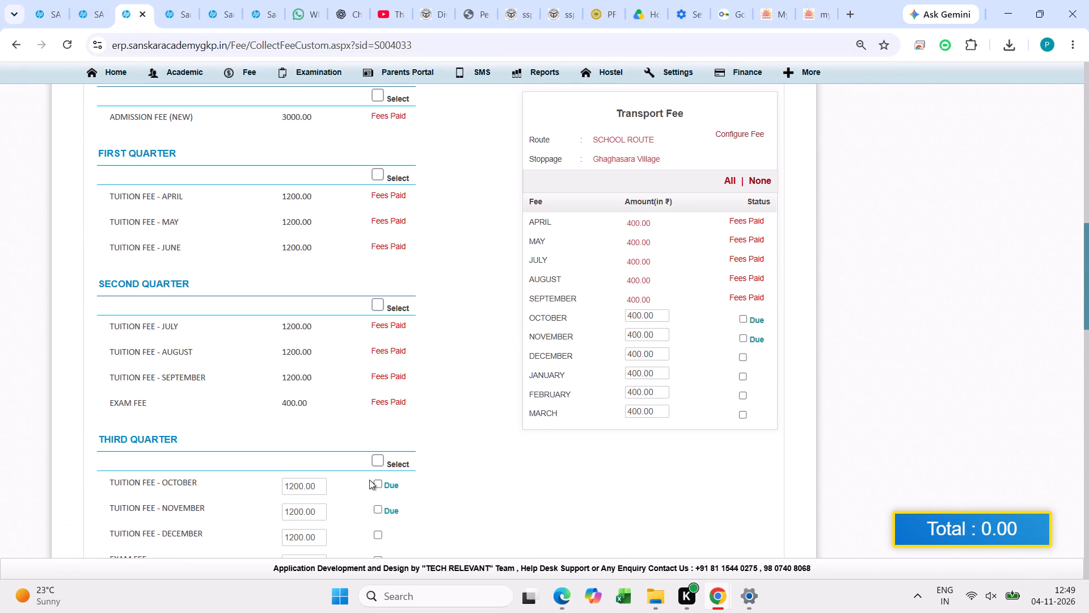
pyautogui.click(381, 482)
pyautogui.click(747, 320)
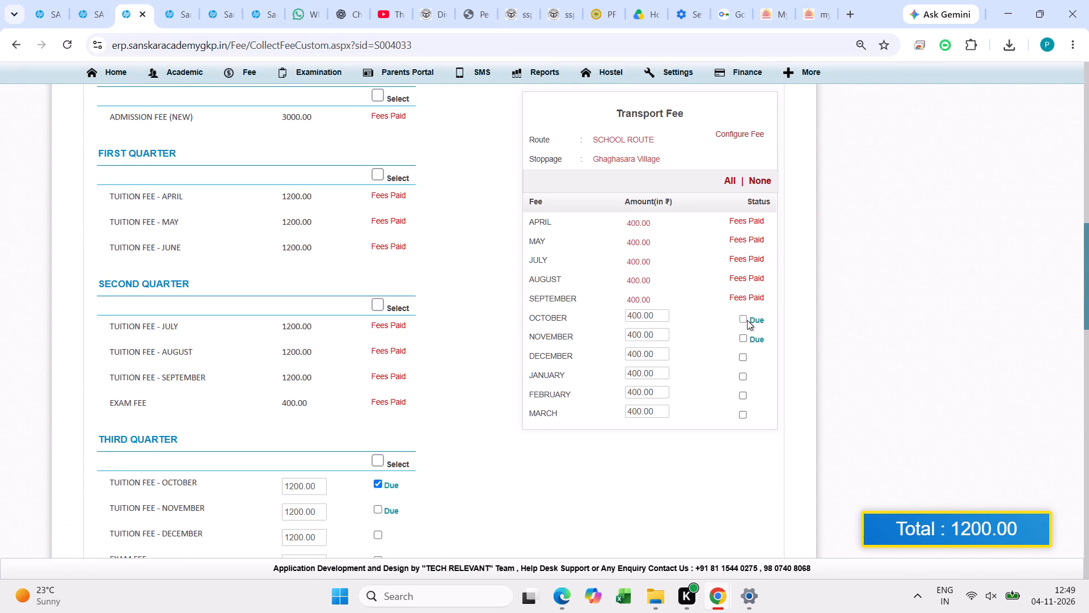
pyautogui.scroll(2, 296, 261)
# Return to the class IV student's fee collection page.
pyautogui.click(180, 7)
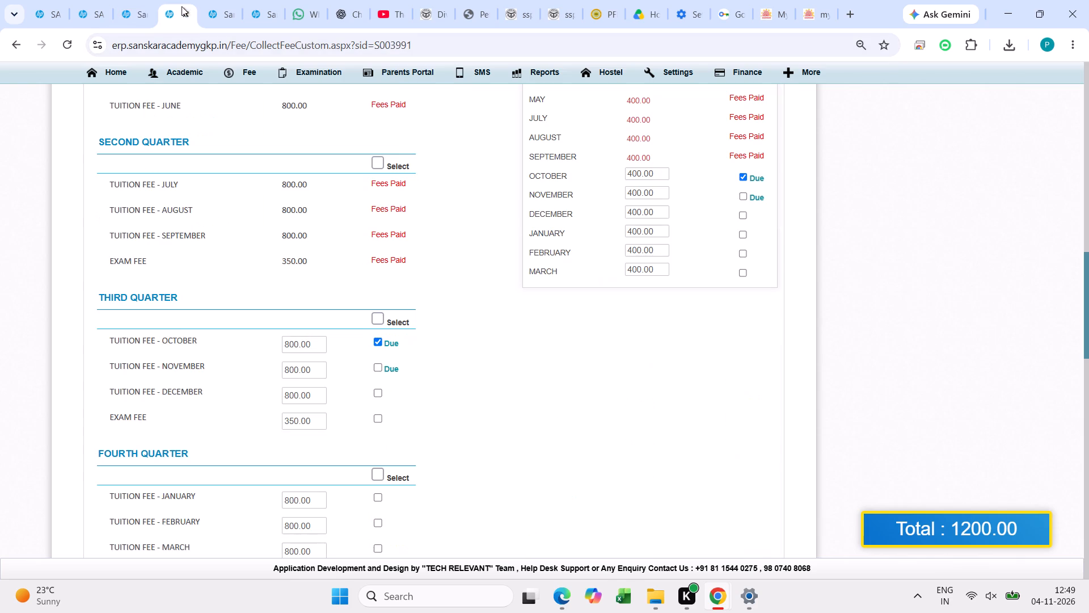
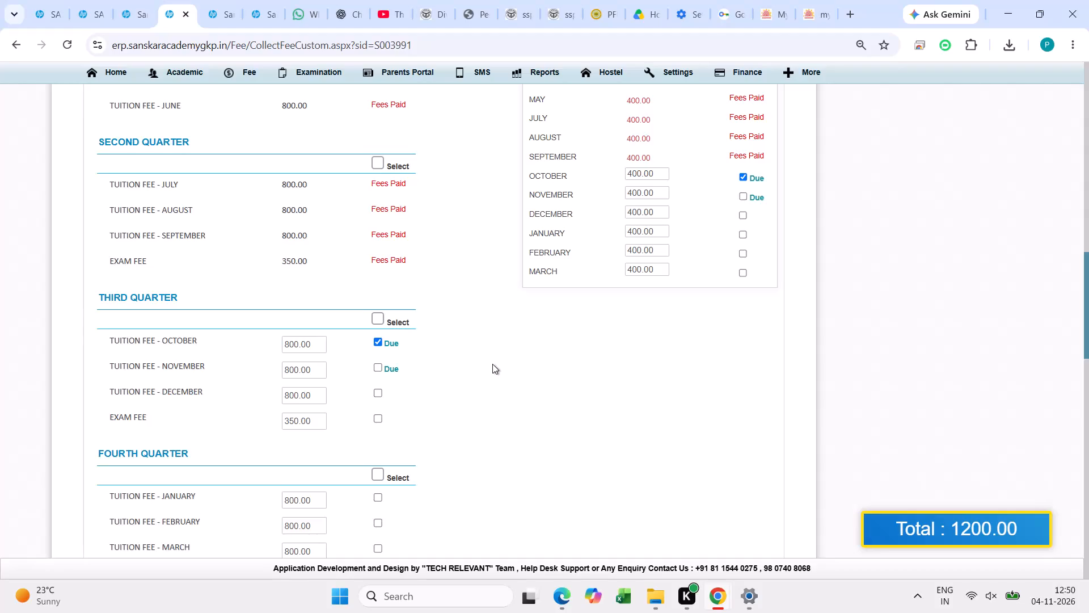
# Review the class IV student's details, then the class IX student's selected October fees and collected receipts.
pyautogui.scroll(1, 492, 364)
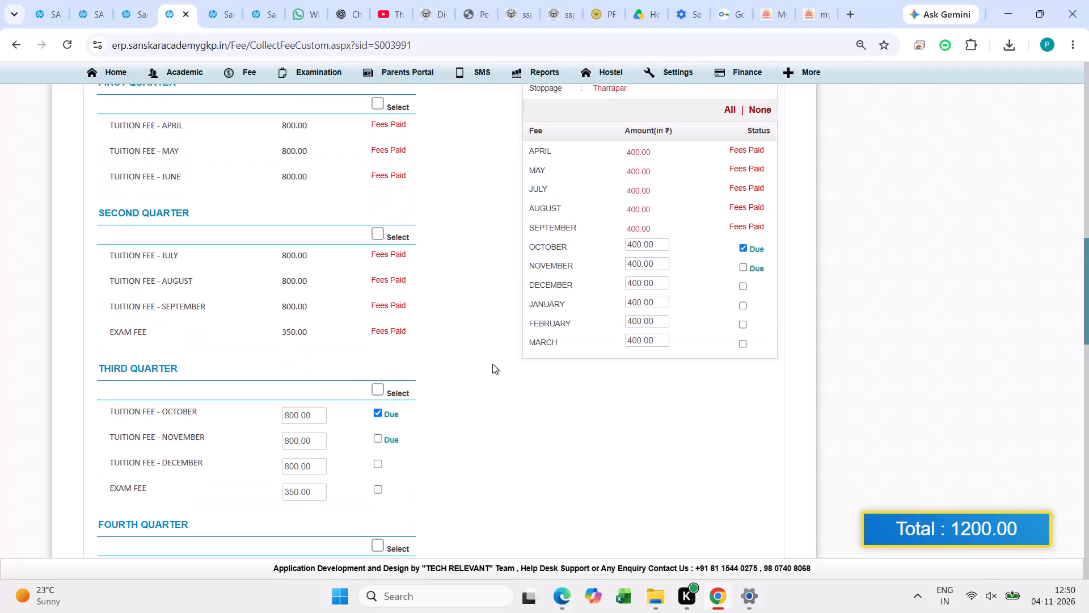
pyautogui.scroll(1, 492, 364)
pyautogui.scroll(-1, 492, 364)
pyautogui.scroll(2, 492, 364)
pyautogui.scroll(6, 1088, 469)
pyautogui.scroll(-1, 31, 112)
pyautogui.scroll(10, 31, 112)
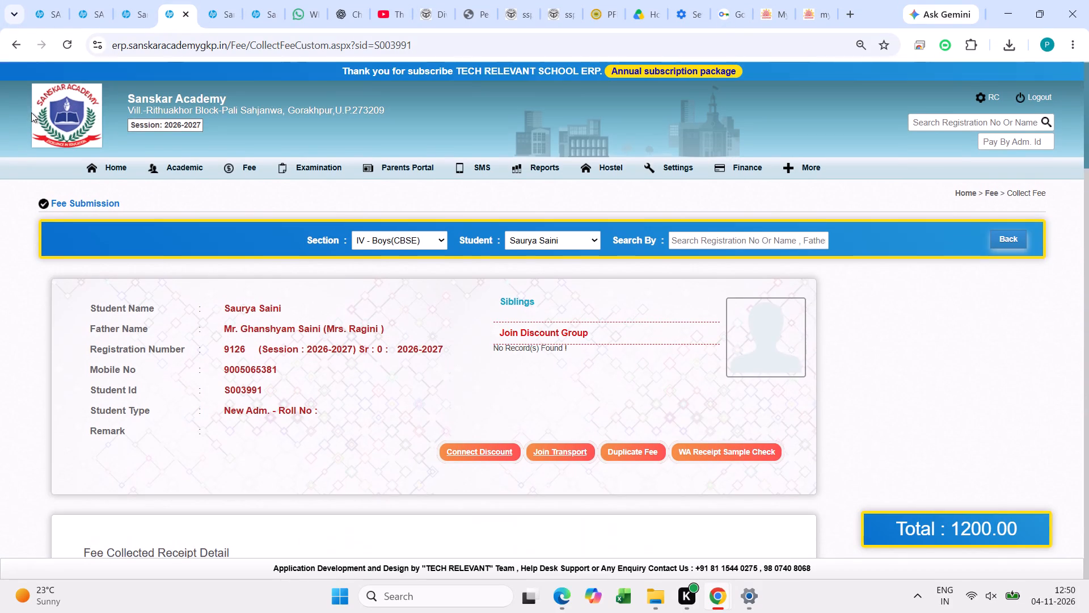
pyautogui.click(134, 0)
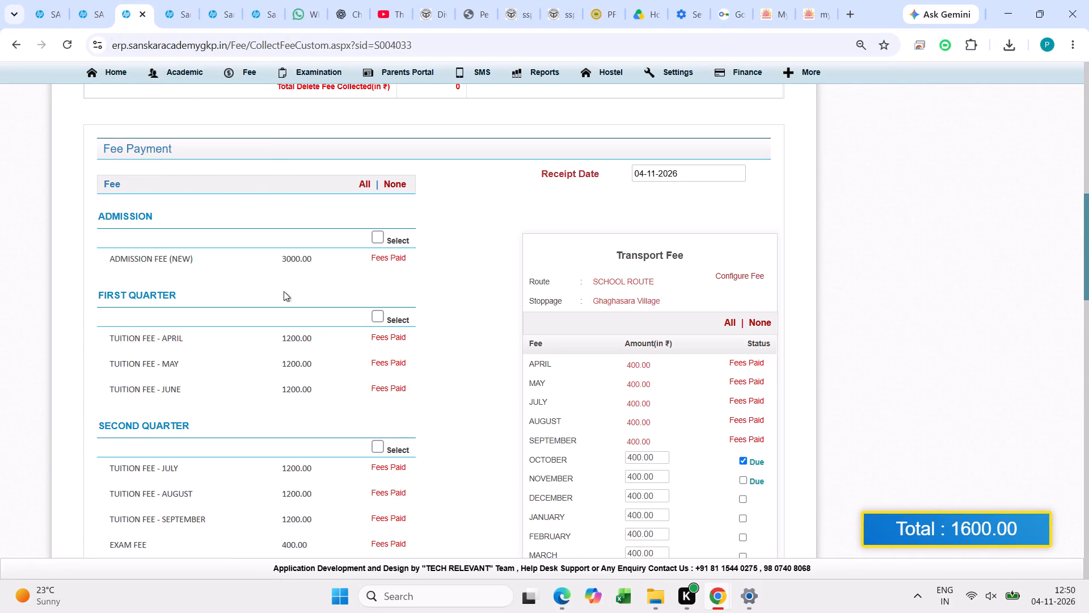
pyautogui.scroll(-4, 346, 372)
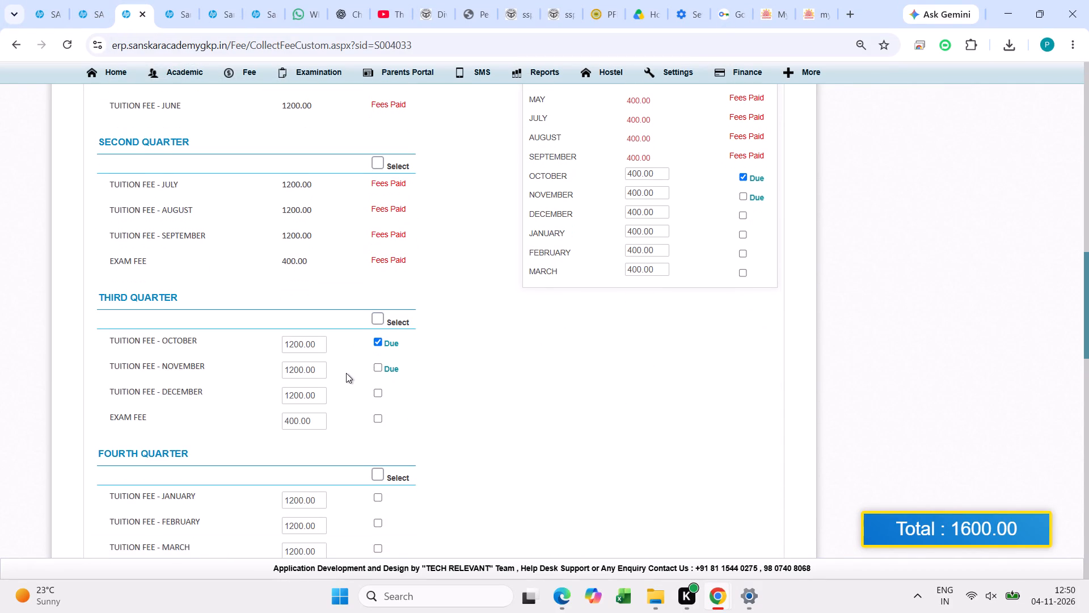
pyautogui.scroll(7, 346, 373)
pyautogui.scroll(-1, 346, 373)
pyautogui.scroll(1, 346, 373)
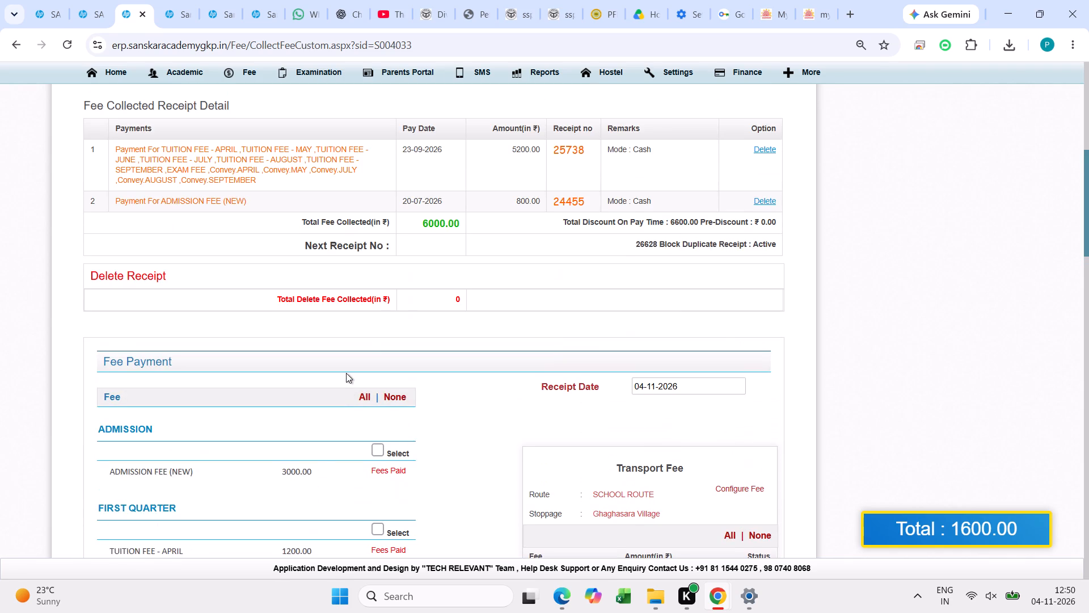
# View the class IX student's fee receipt dated 23-09-2026 and close it.
pyautogui.click(559, 145)
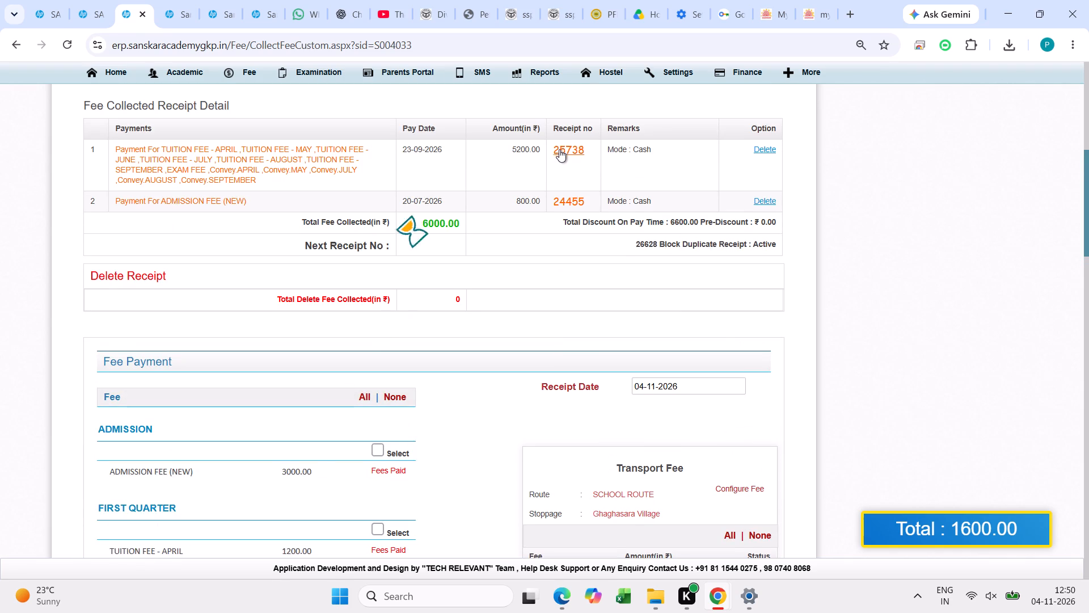
pyautogui.scroll(-4, 549, 172)
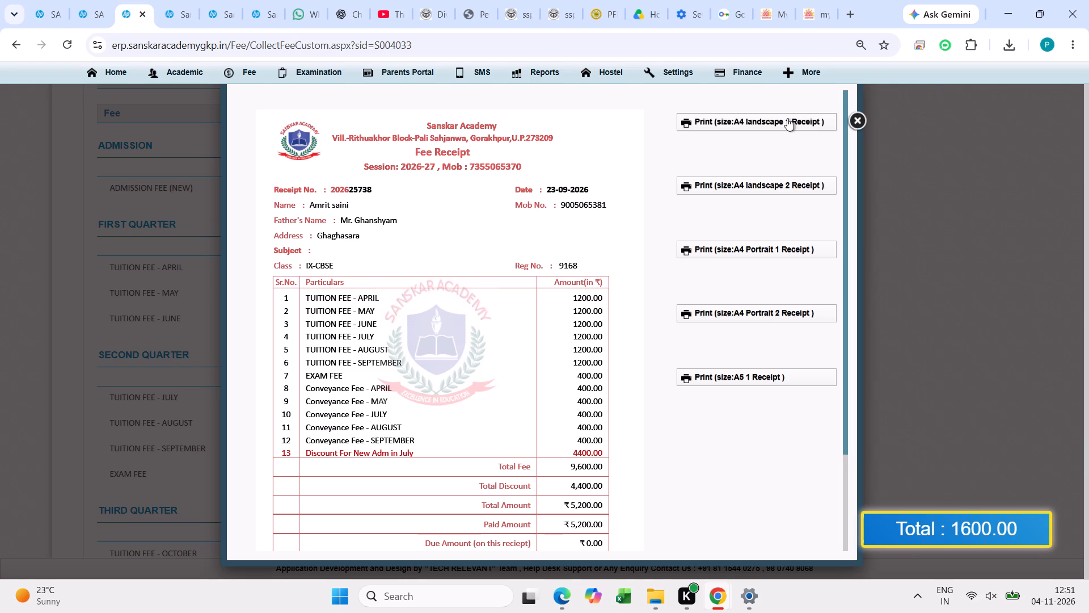
pyautogui.click(850, 116)
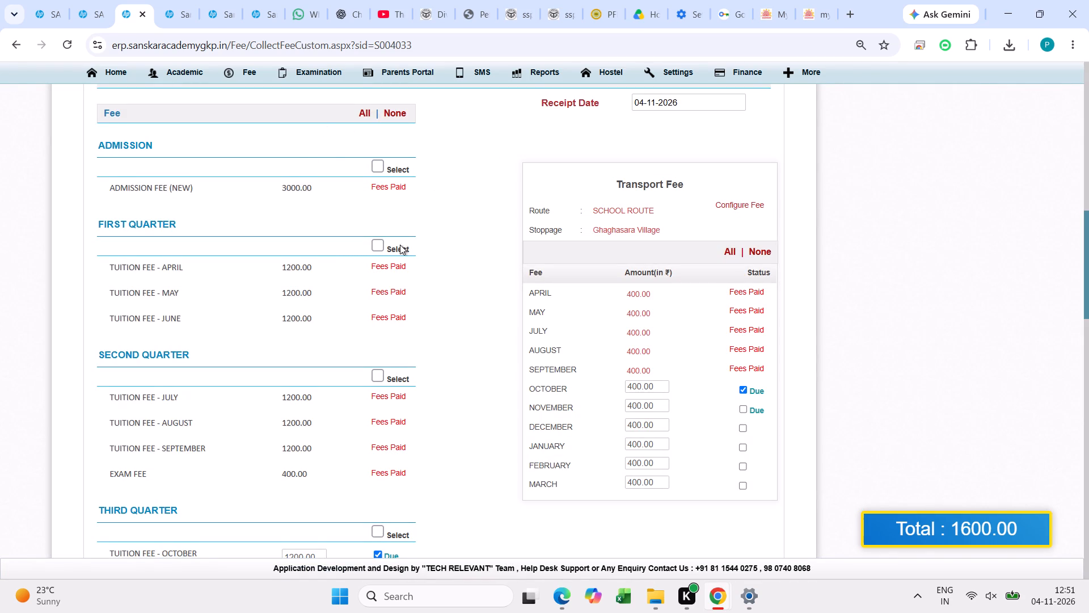
# Recheck the class IV student's selected October fees and the class IX student's profile details.
pyautogui.scroll(2, 354, 276)
pyautogui.scroll(-1, 275, 315)
pyautogui.scroll(2, 181, 352)
pyautogui.click(175, 0)
pyautogui.scroll(-6, 212, 310)
pyautogui.scroll(1, 214, 324)
pyautogui.scroll(-7, 255, 383)
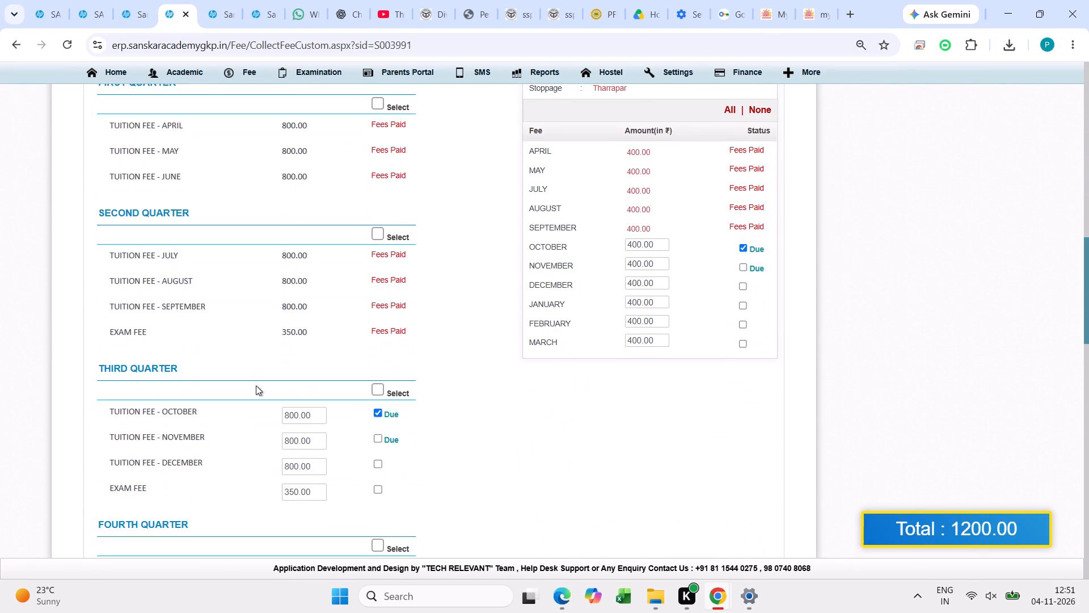
pyautogui.scroll(4, 256, 385)
pyautogui.click(127, 0)
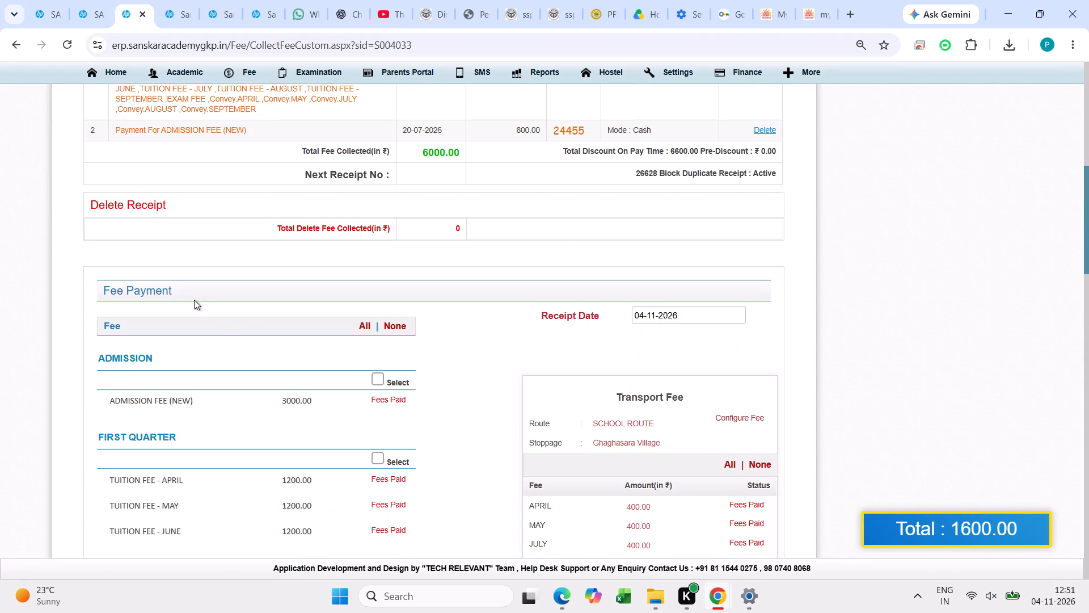
pyautogui.scroll(5, 310, 335)
pyautogui.scroll(-1, 310, 335)
pyautogui.scroll(6, 310, 335)
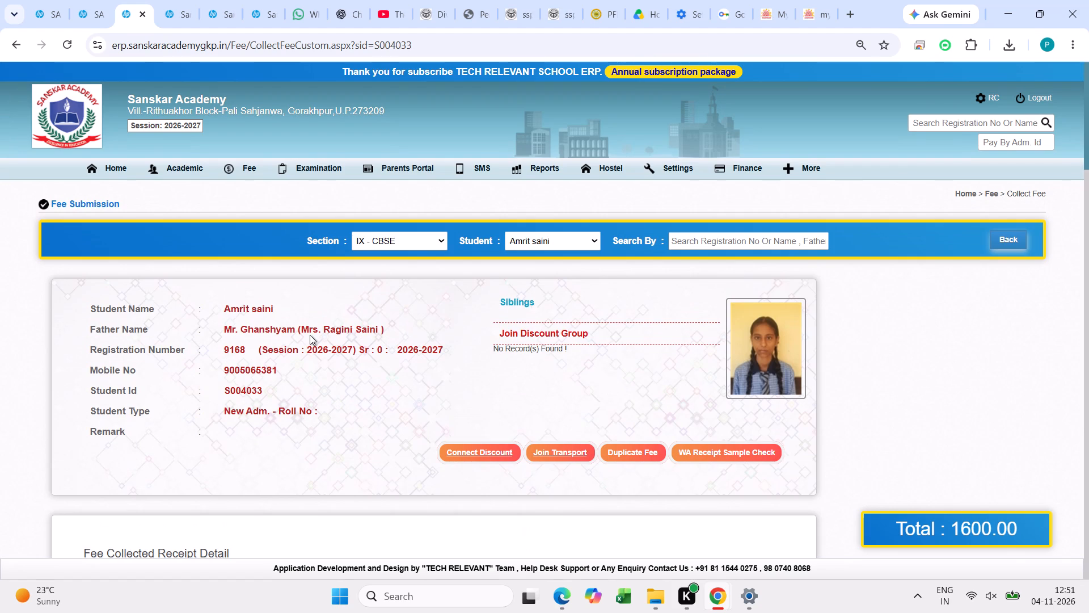
# Reload the IX-CBSE student's fee page by searching for that student's registration number.
pyautogui.click(687, 245)
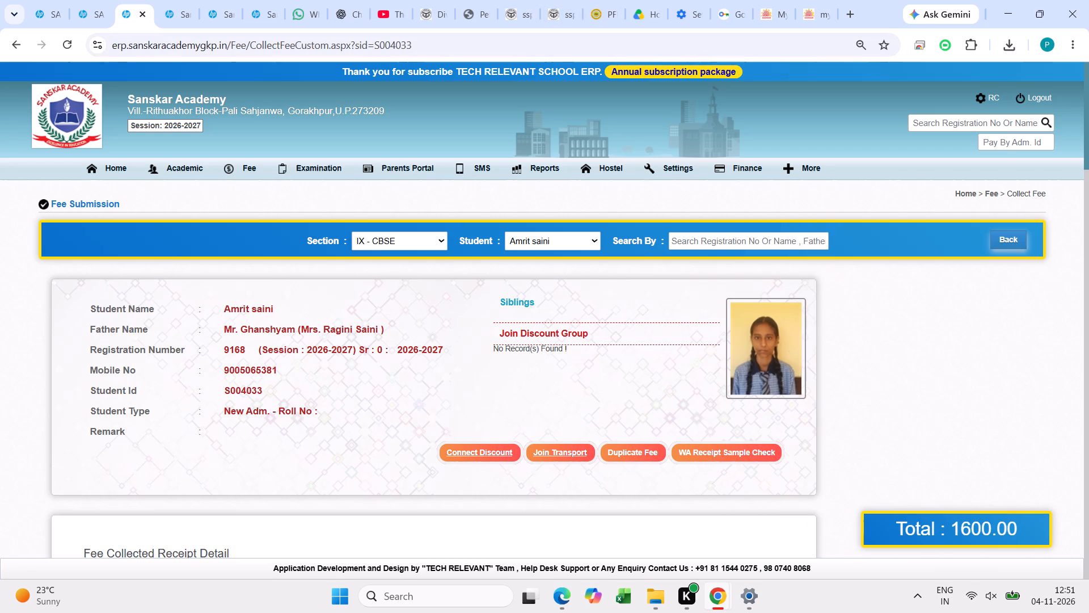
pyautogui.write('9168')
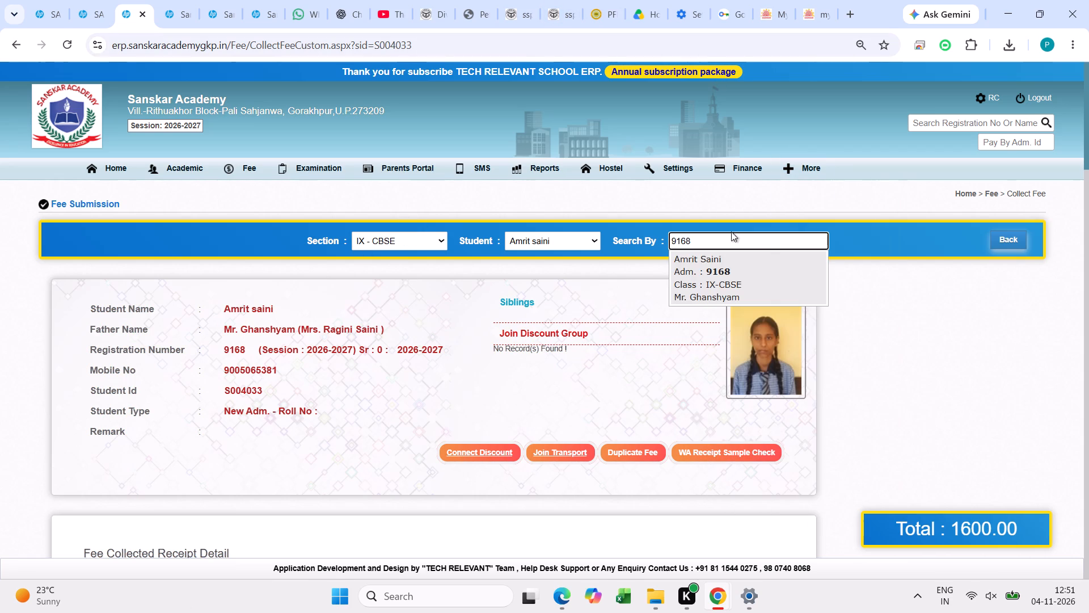
pyautogui.click(682, 274)
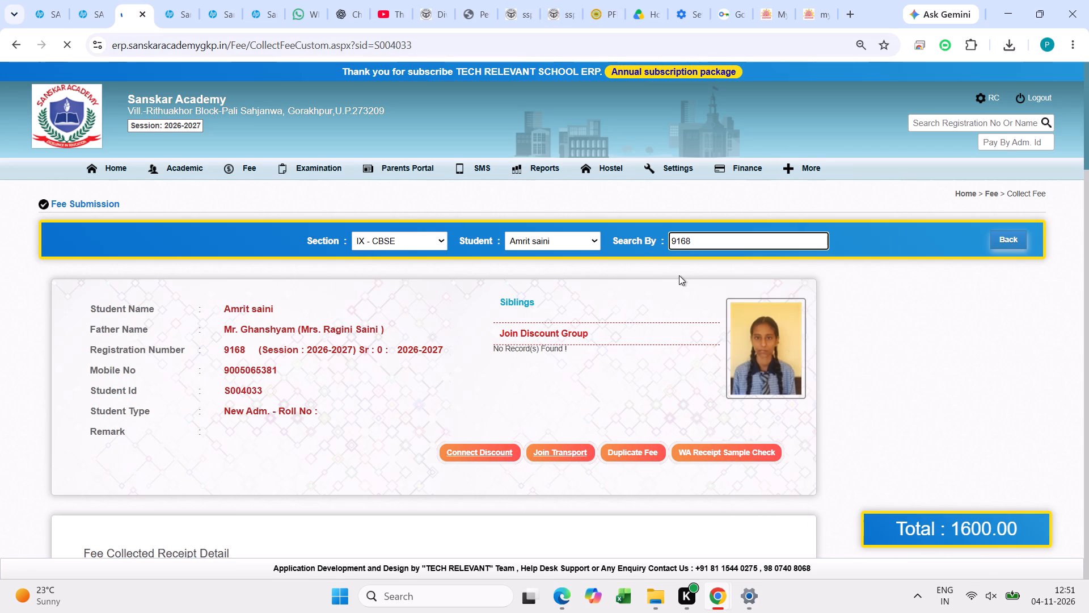
# Select the October tuition fee of 1200 and the October transport fee of 400 for the class IX student.
pyautogui.scroll(1, 466, 315)
pyautogui.scroll(-1, 466, 315)
pyautogui.scroll(1, 466, 315)
pyautogui.scroll(-12, 466, 315)
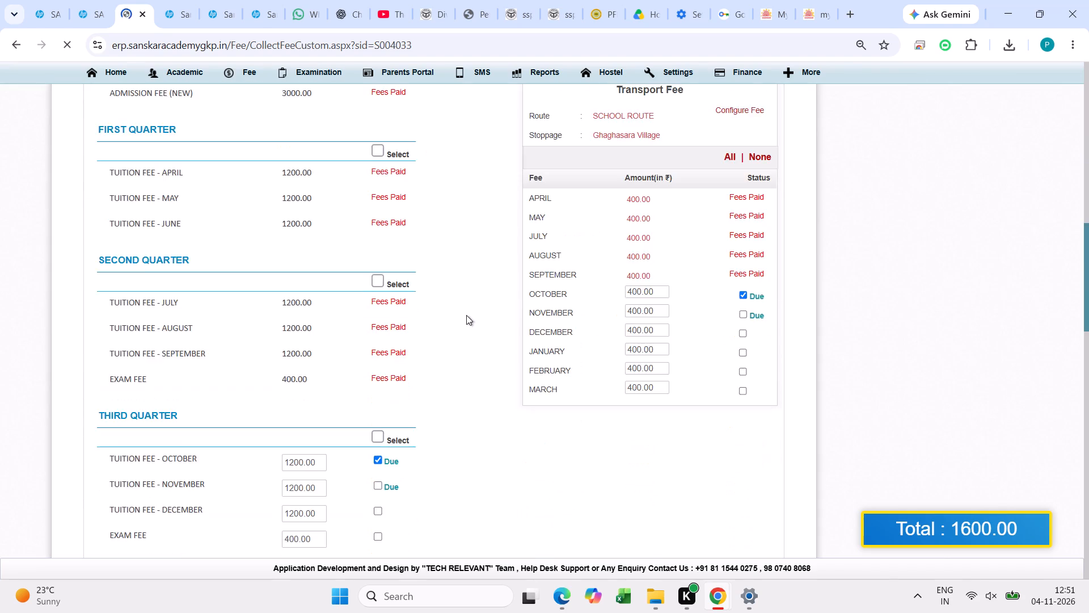
pyautogui.scroll(-5, 466, 315)
pyautogui.scroll(1, 464, 321)
pyautogui.scroll(-1, 463, 322)
pyautogui.scroll(1, 462, 322)
pyautogui.scroll(-3, 361, 374)
pyautogui.scroll(1, 353, 378)
pyautogui.scroll(-1, 353, 378)
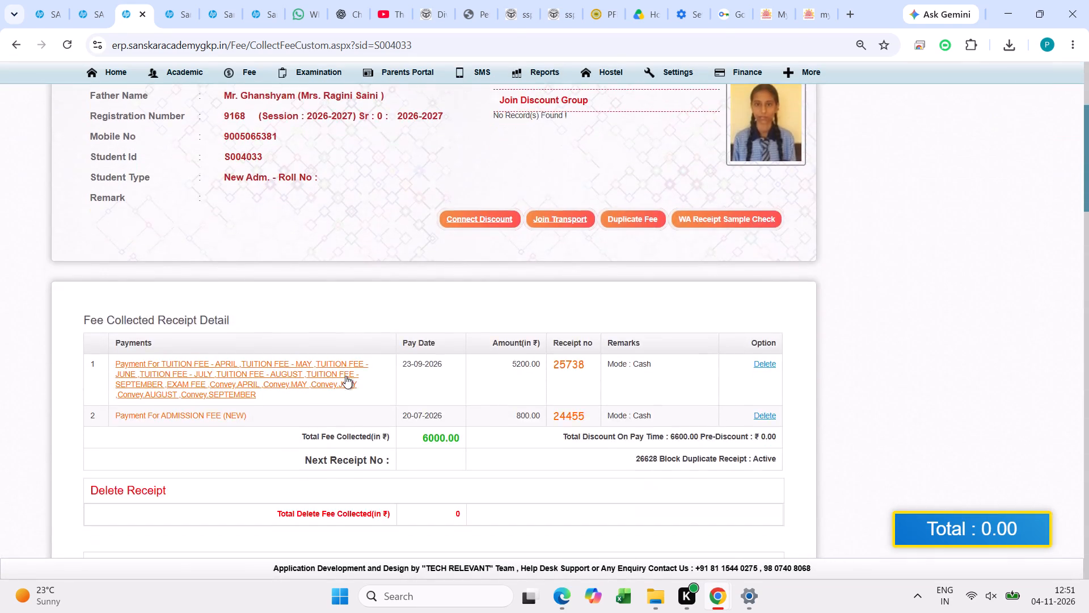
pyautogui.scroll(-14, 345, 376)
pyautogui.scroll(1, 345, 376)
pyautogui.scroll(-1, 345, 376)
pyautogui.scroll(2, 345, 376)
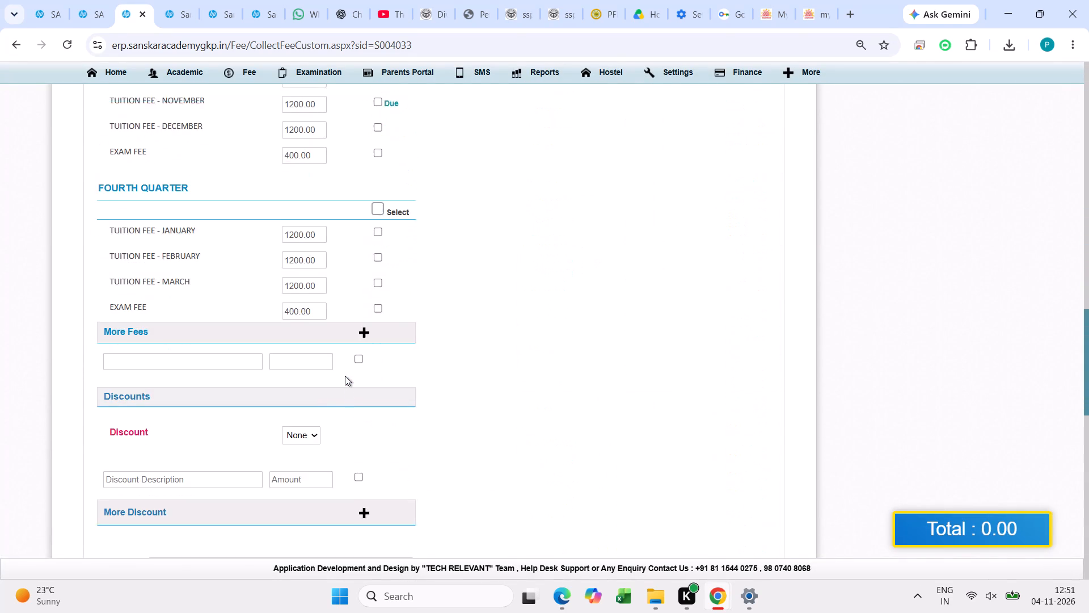
pyautogui.scroll(3, 352, 367)
pyautogui.click(377, 410)
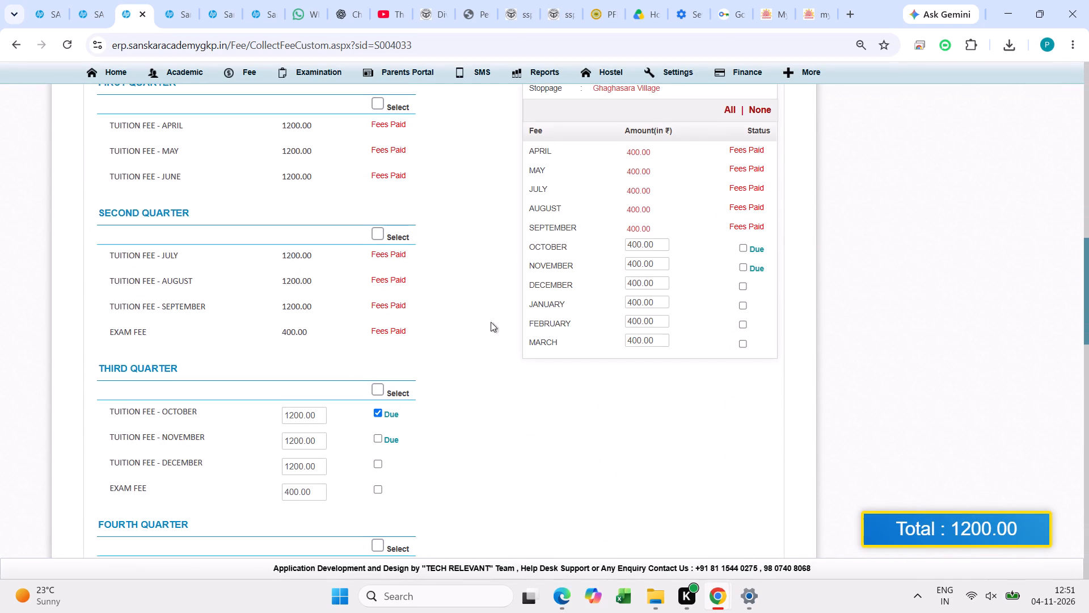
pyautogui.click(737, 248)
pyautogui.click(744, 246)
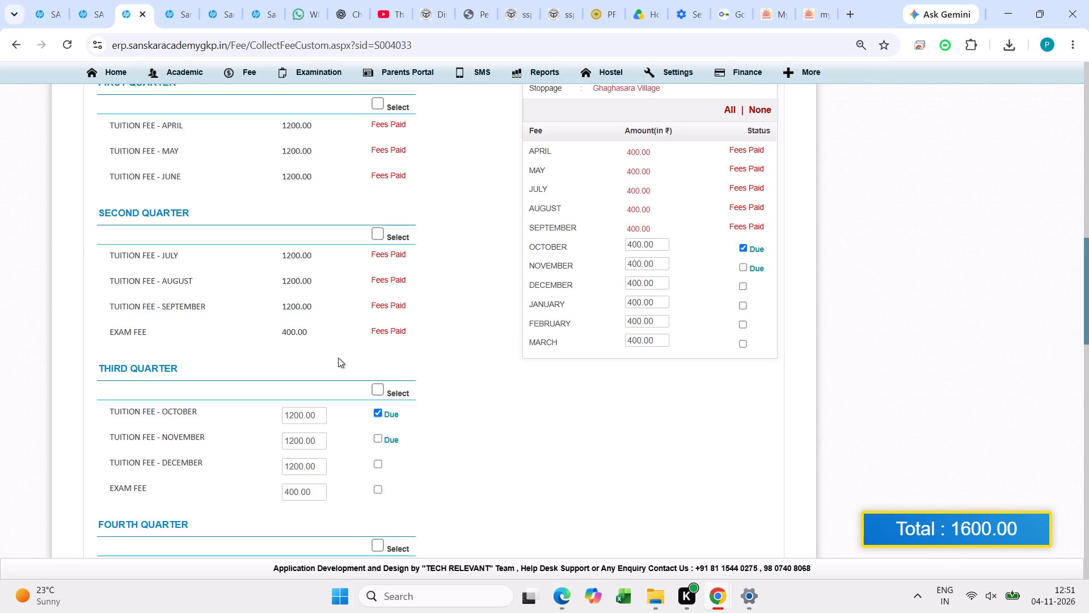
# Submit the class IX student's October fee payment of 1600.
pyautogui.scroll(-11, 338, 358)
pyautogui.scroll(1, 337, 357)
pyautogui.scroll(-1, 337, 357)
pyautogui.scroll(1, 337, 357)
pyautogui.scroll(-8, 337, 357)
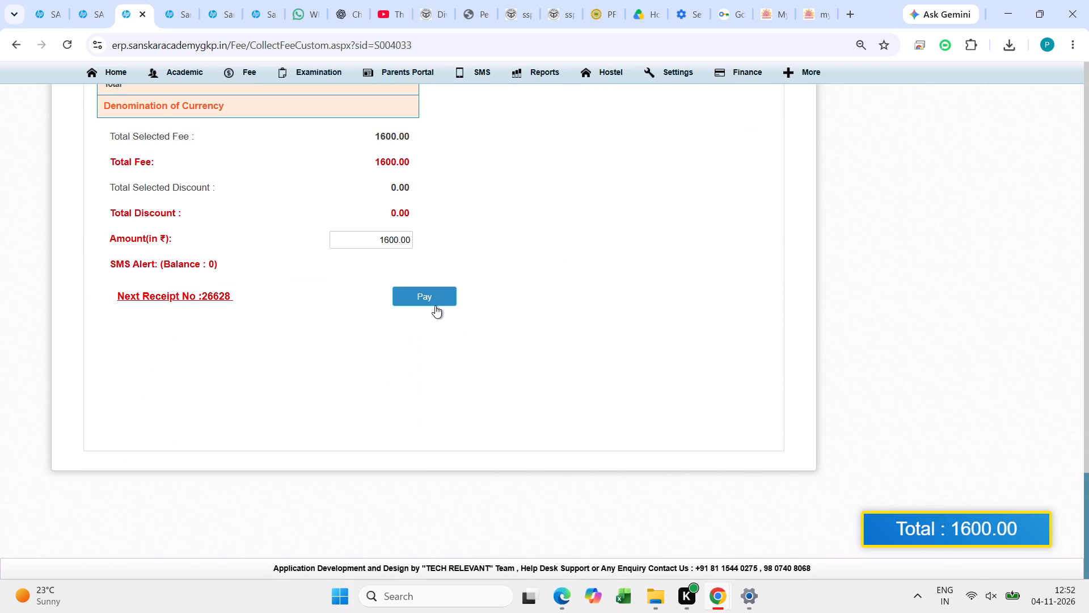
pyautogui.scroll(6, 435, 305)
pyautogui.scroll(-1, 435, 305)
pyautogui.scroll(1, 435, 305)
pyautogui.scroll(-1, 435, 305)
pyautogui.scroll(5, 435, 305)
pyautogui.scroll(-1, 435, 305)
pyautogui.scroll(5, 435, 305)
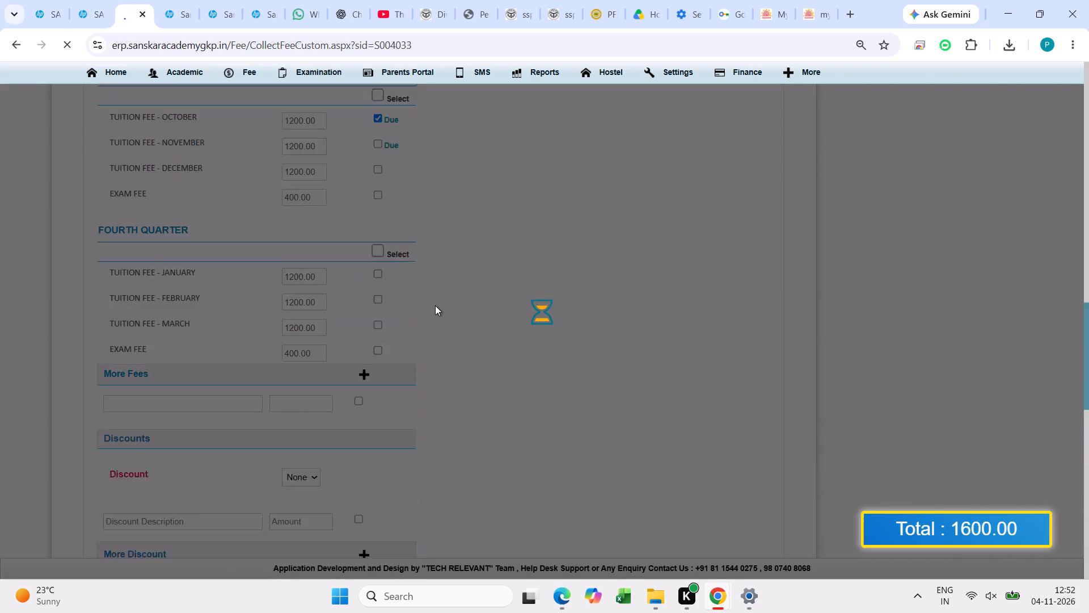
pyautogui.scroll(8, 435, 305)
pyautogui.scroll(-1, 435, 305)
pyautogui.scroll(18, 435, 305)
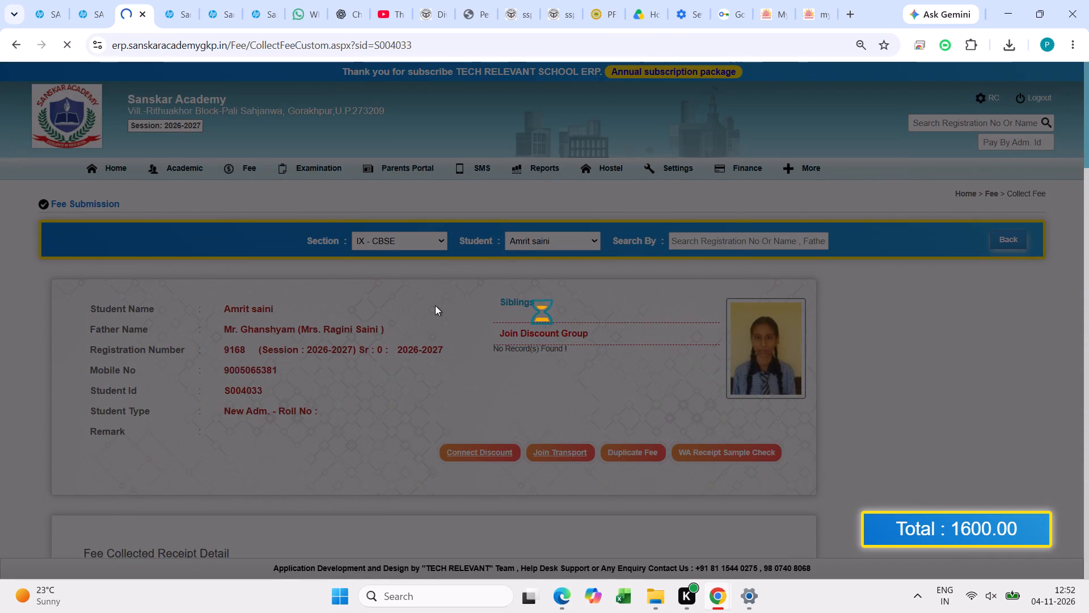
pyautogui.scroll(7, 435, 305)
pyautogui.scroll(-1, 435, 305)
pyautogui.scroll(4, 435, 305)
pyautogui.scroll(-1, 435, 305)
pyautogui.scroll(17, 435, 305)
pyautogui.scroll(-1, 435, 305)
pyautogui.scroll(15, 435, 305)
pyautogui.scroll(-1, 435, 305)
pyautogui.scroll(3, 435, 305)
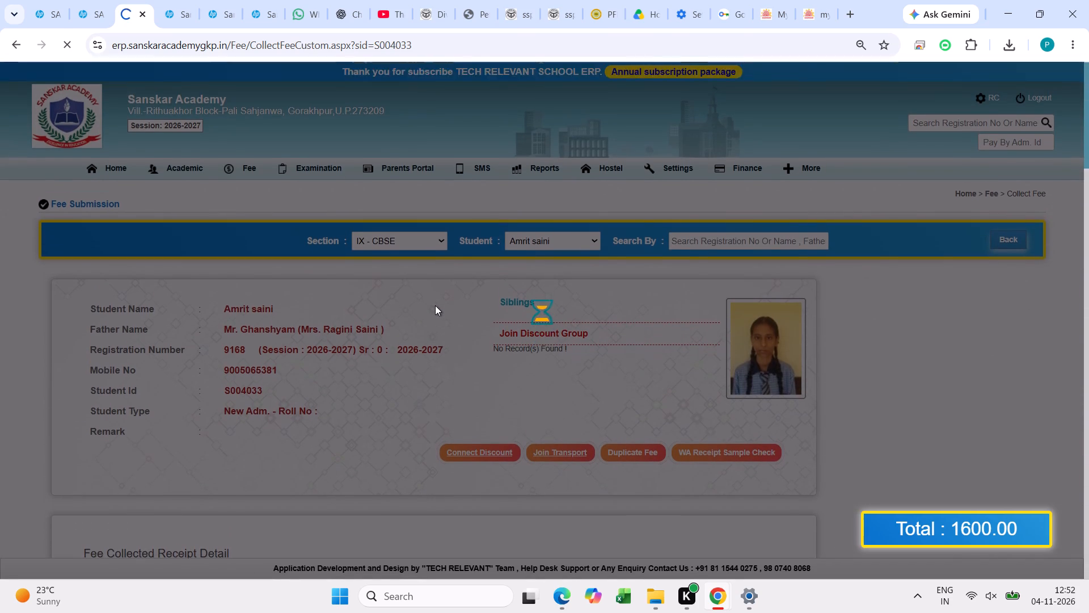
pyautogui.scroll(2, 435, 305)
pyautogui.scroll(-1, 440, 304)
pyautogui.scroll(2, 440, 303)
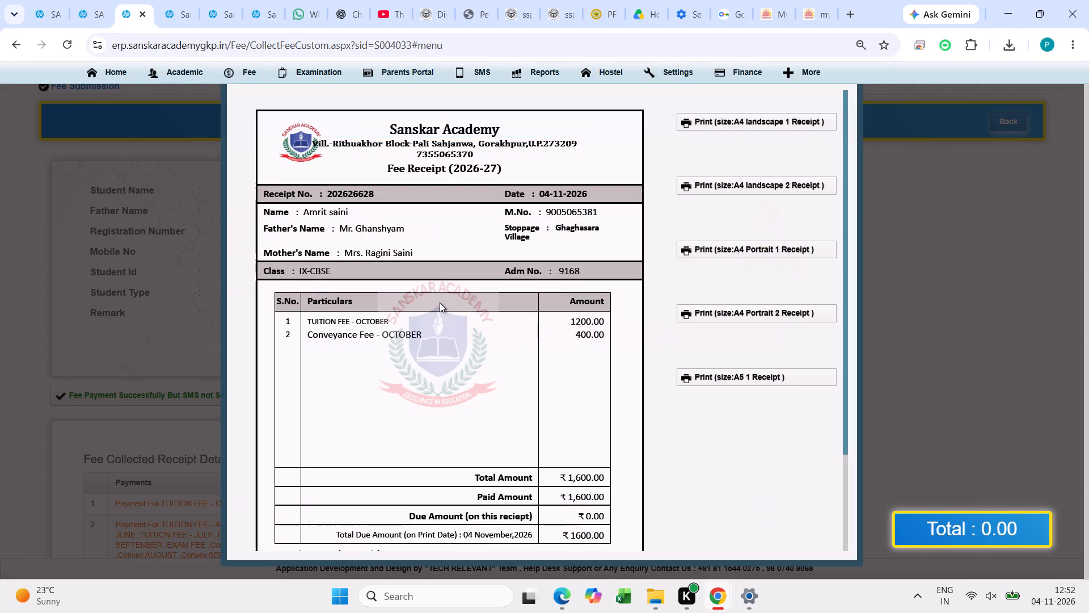
pyautogui.scroll(9, 440, 303)
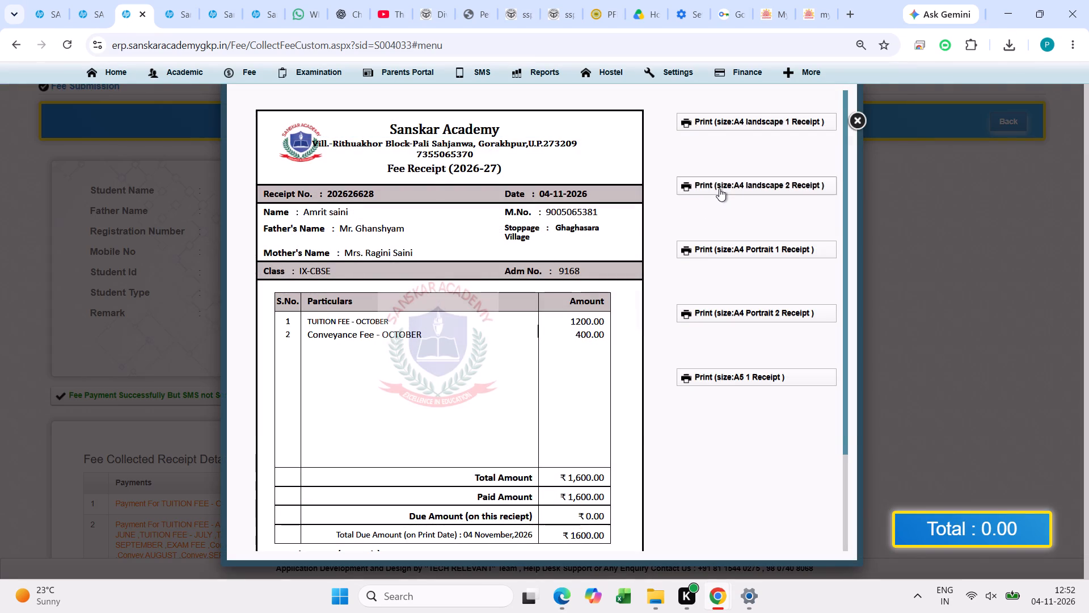
# Print the class IX student's new fee receipt in the A4 landscape 2 Receipt format on the EPSON M1050 Series printer.
pyautogui.click(719, 188)
pyautogui.scroll(-3, 719, 188)
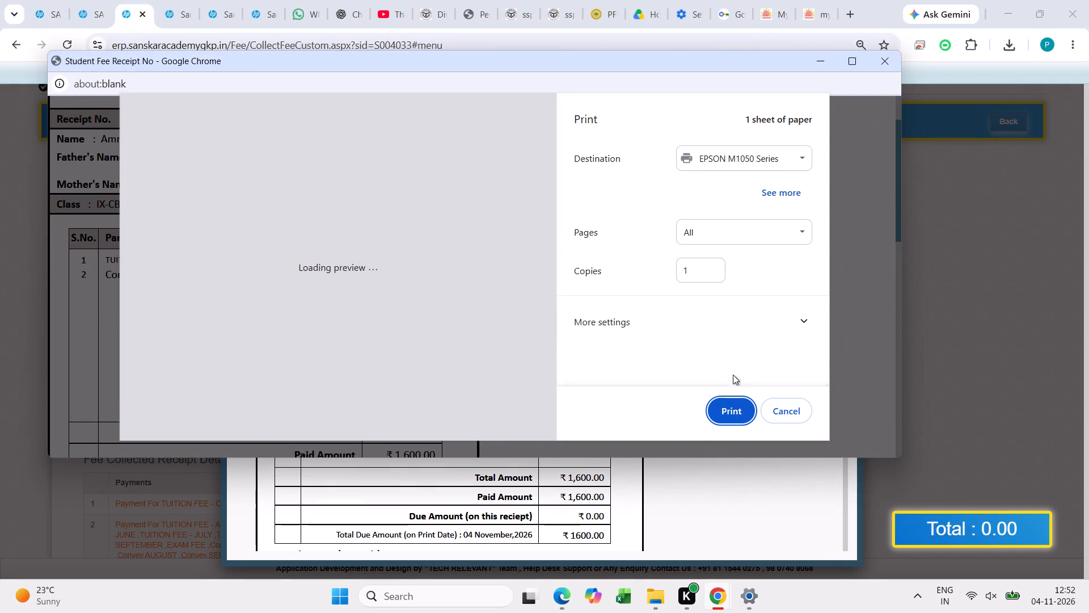
pyautogui.click(728, 405)
# Return to the IV-Boys(CBSE) student's fee page and reload it by searching for that student's registration number.
pyautogui.click(165, 0)
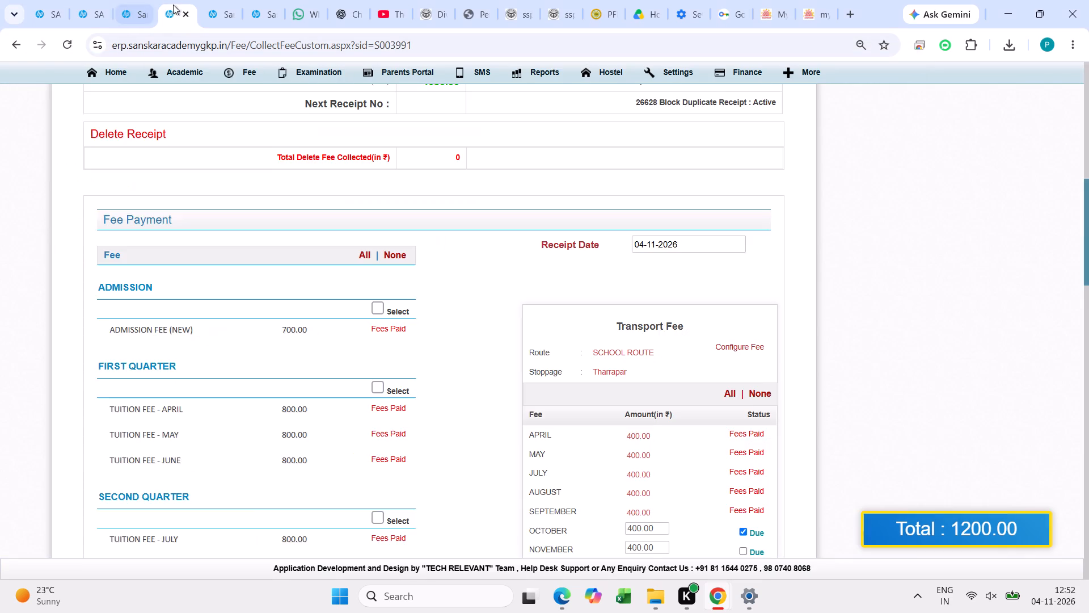
pyautogui.scroll(7, 349, 129)
pyautogui.scroll(-1, 727, 186)
pyautogui.scroll(6, 727, 186)
pyautogui.click(681, 244)
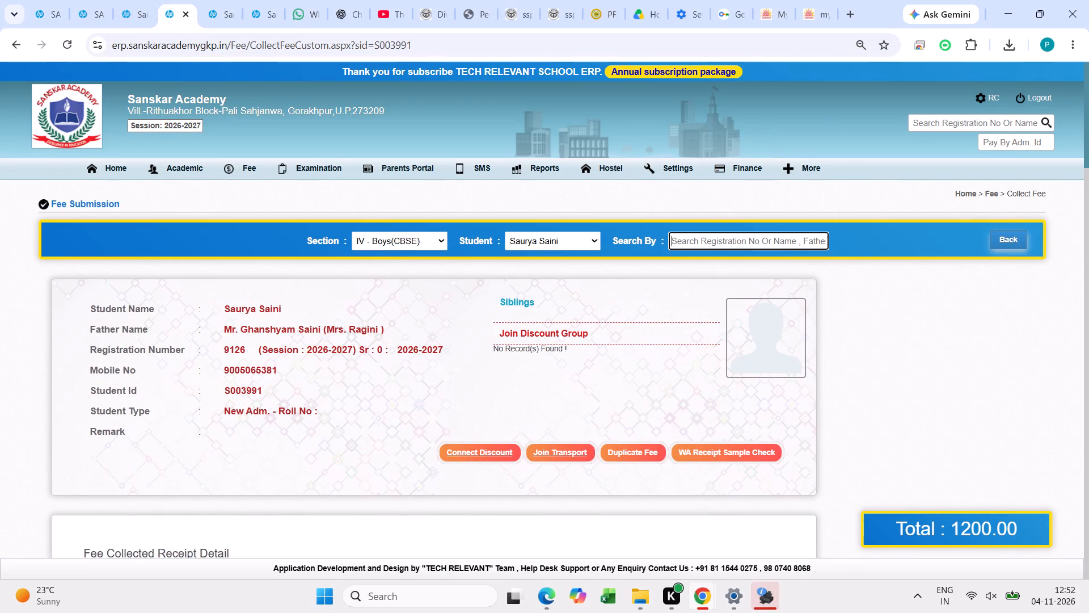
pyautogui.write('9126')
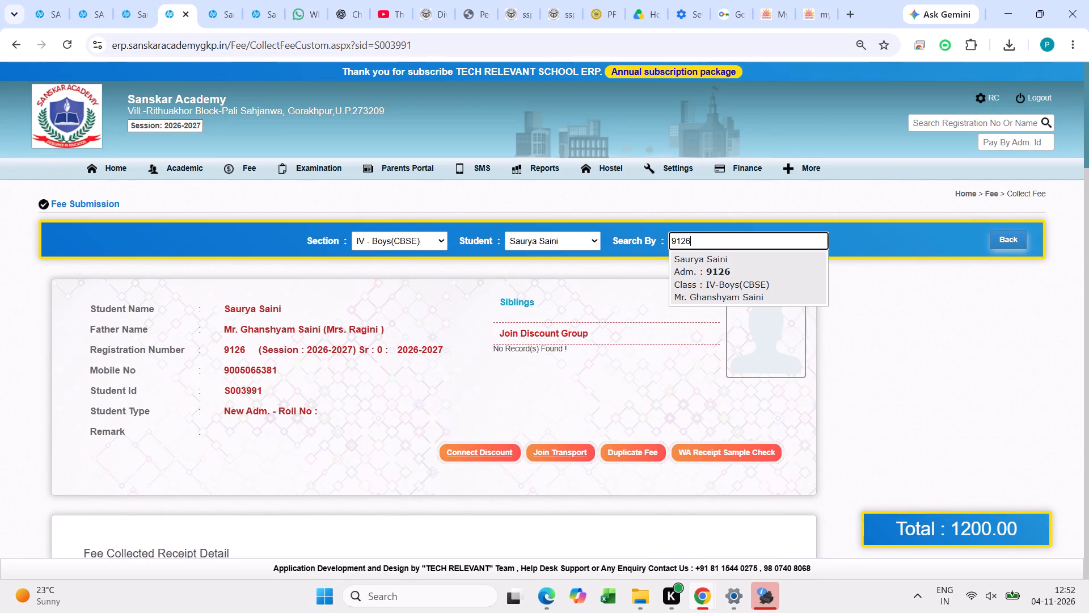
pyautogui.click(795, 276)
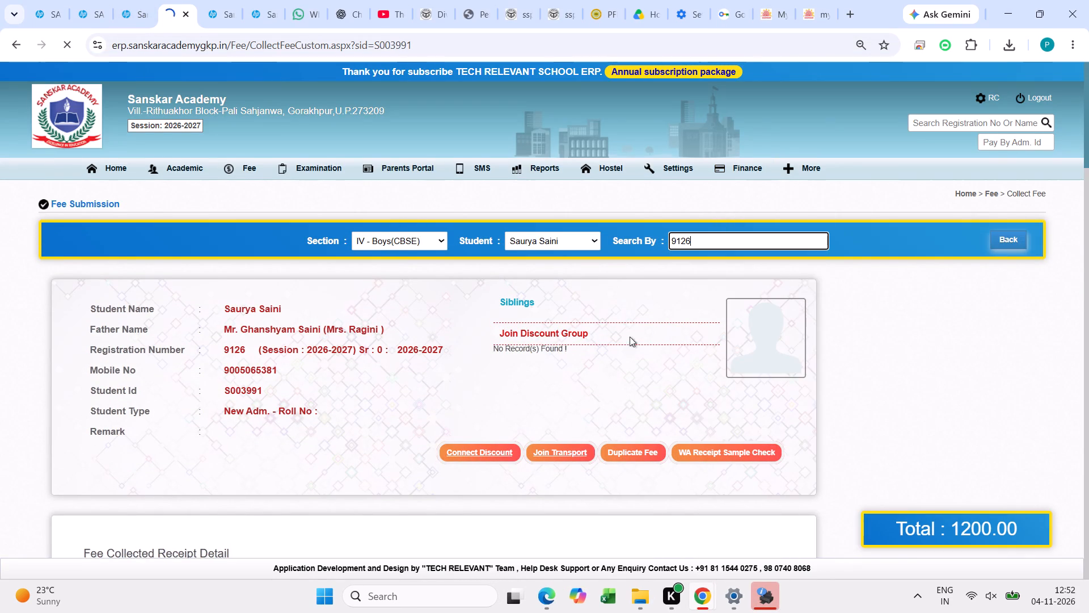
# Select the October tuition fee of 800 and the October transport fee of 400 for the class IV student.
pyautogui.scroll(-2, 560, 350)
pyautogui.scroll(1, 550, 354)
pyautogui.scroll(-1, 549, 355)
pyautogui.scroll(1, 547, 355)
pyautogui.scroll(-3, 546, 355)
pyautogui.scroll(-7, 433, 316)
pyautogui.scroll(-3, 278, 312)
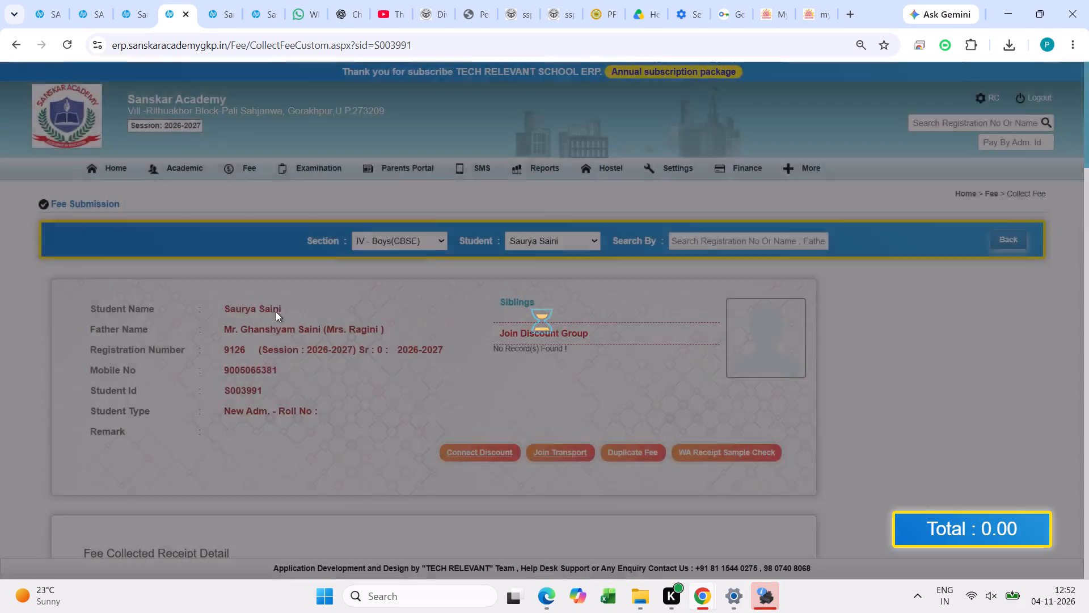
pyautogui.scroll(-6, 276, 312)
pyautogui.scroll(1, 276, 312)
pyautogui.scroll(-7, 283, 306)
pyautogui.scroll(3, 328, 281)
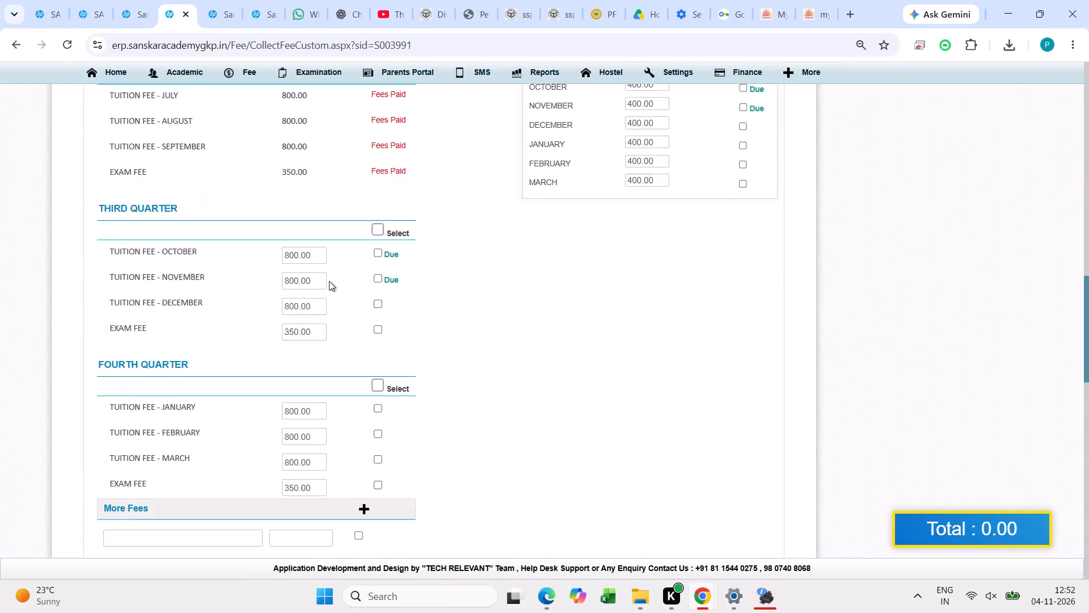
pyautogui.scroll(2, 329, 281)
pyautogui.scroll(-3, 331, 282)
pyautogui.click(380, 344)
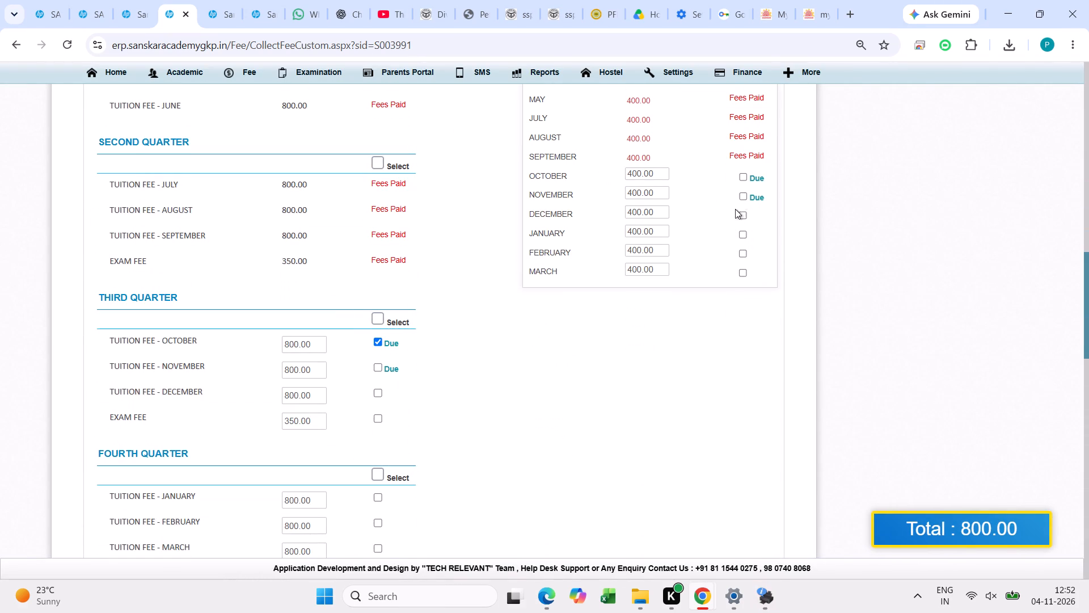
pyautogui.click(743, 177)
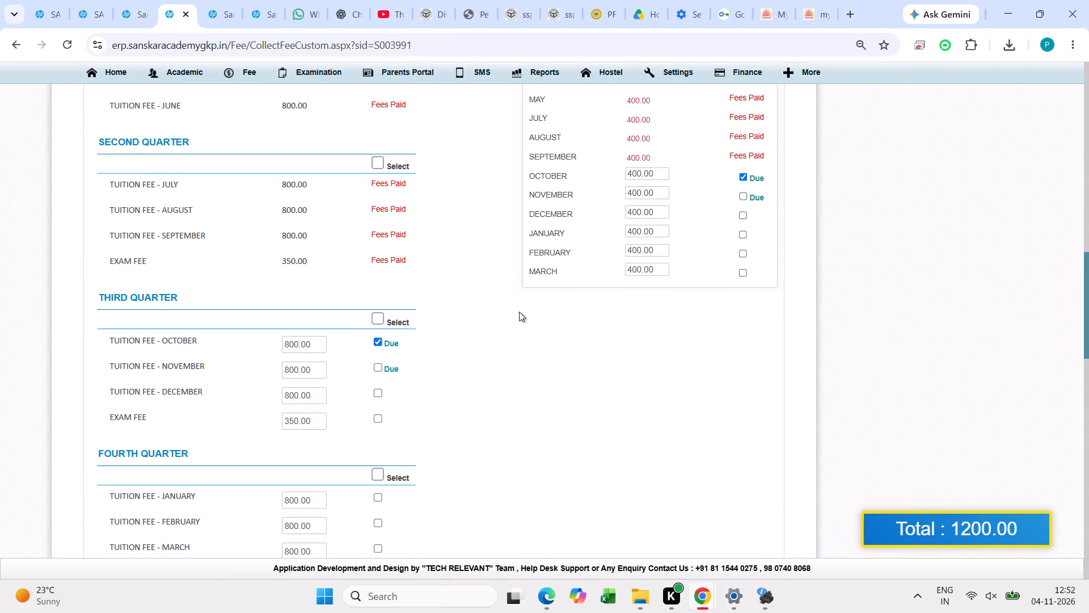
# Submit the class IV student's October fee payment of 1200.
pyautogui.scroll(-12, 512, 325)
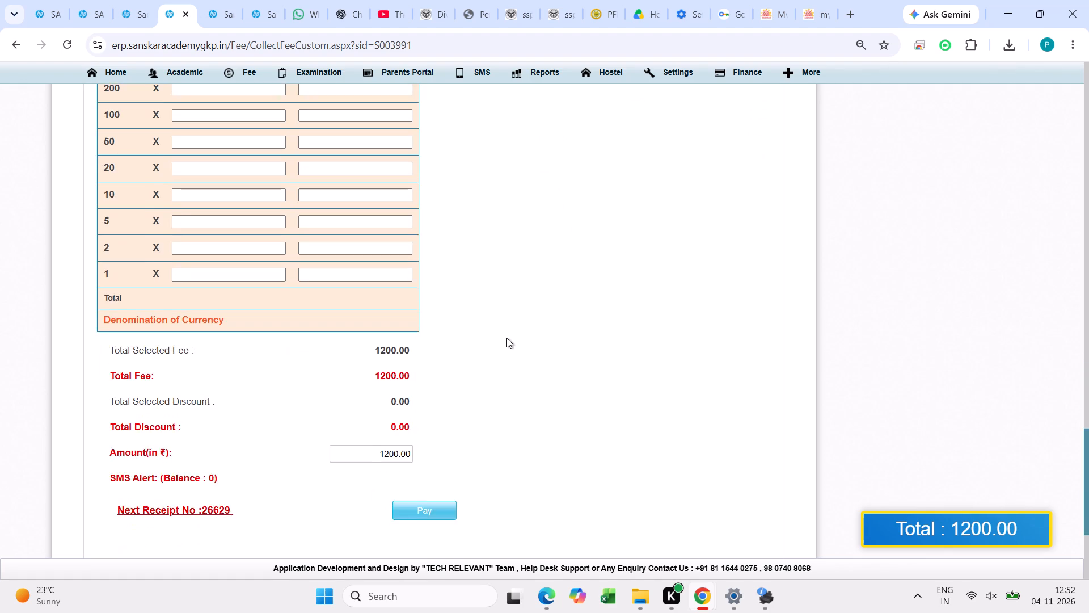
pyautogui.scroll(-2, 506, 338)
pyautogui.scroll(1, 506, 338)
pyautogui.click(430, 436)
# Print the class IV student's new fee receipt in the A4 landscape 2 Receipt format on the EPSON M1050 Series printer.
pyautogui.scroll(2, 440, 415)
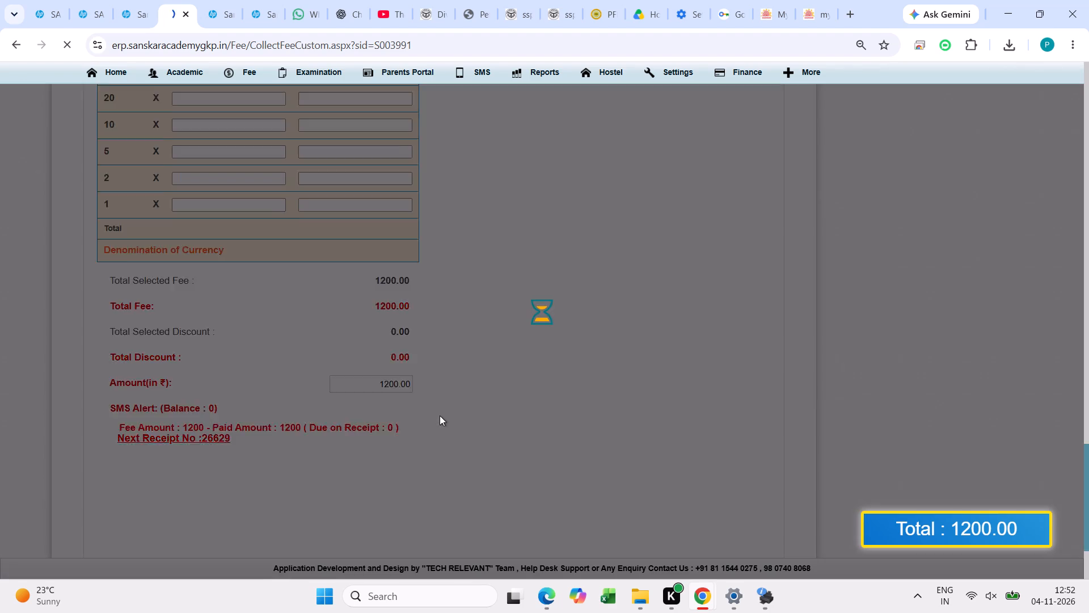
pyautogui.scroll(10, 440, 415)
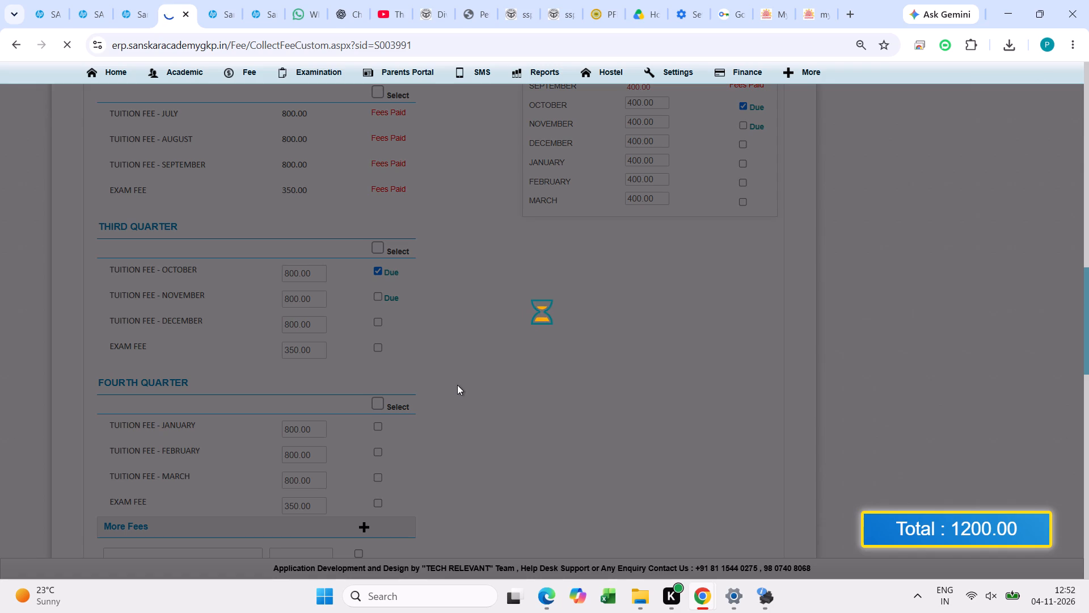
pyautogui.scroll(6, 457, 384)
pyautogui.scroll(-1, 470, 379)
pyautogui.scroll(3, 471, 377)
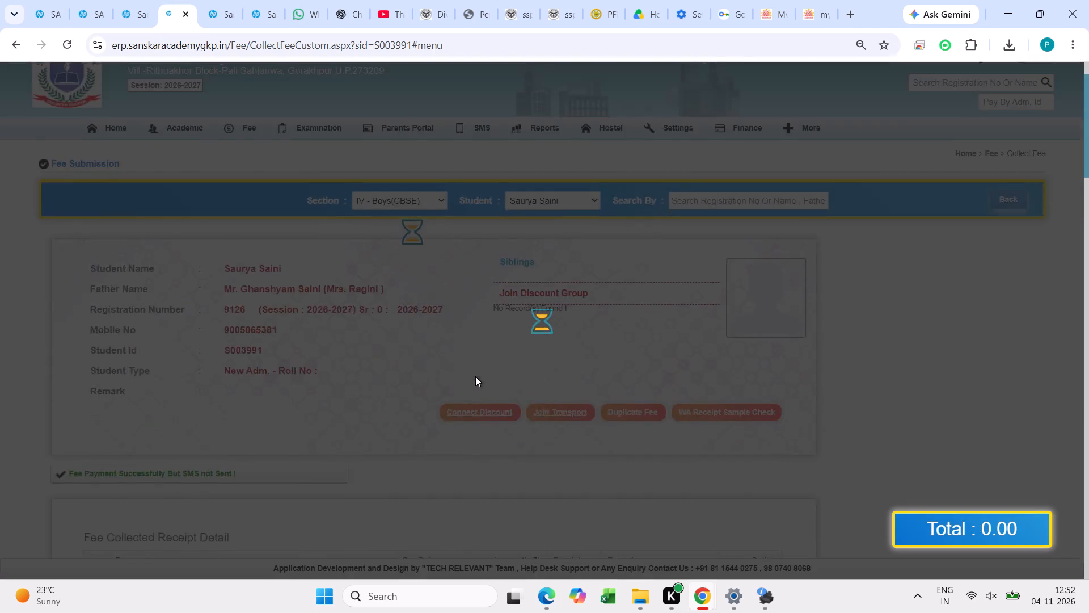
pyautogui.scroll(2, 475, 376)
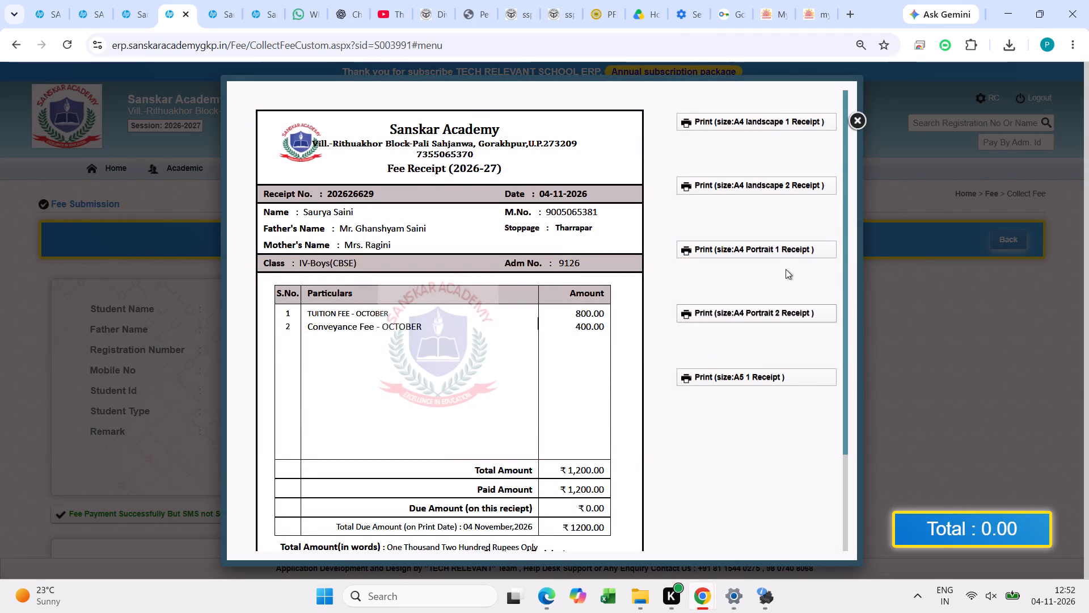
pyautogui.click(788, 193)
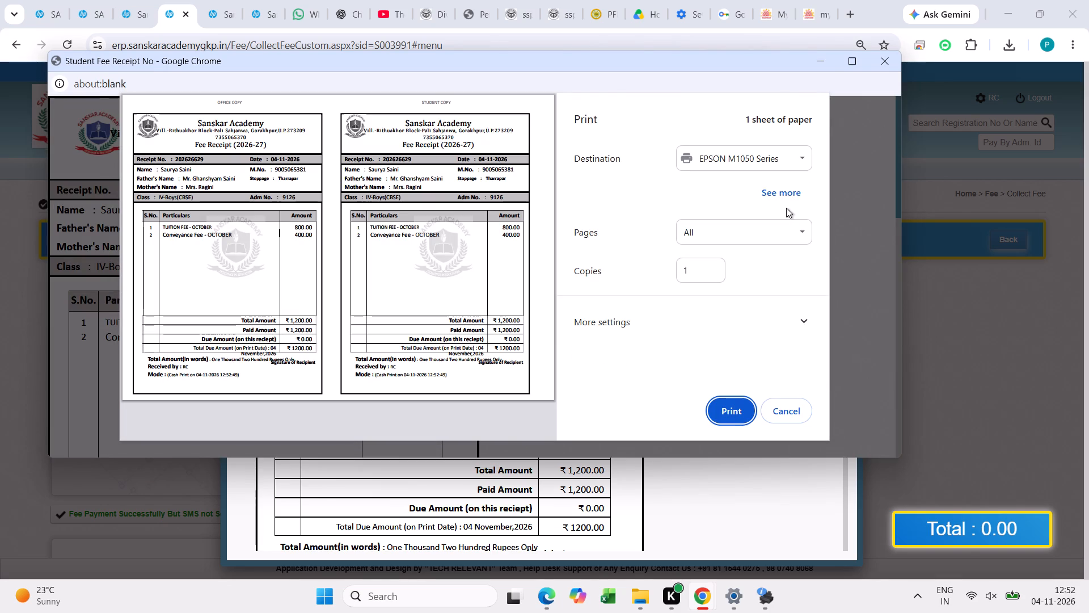
pyautogui.click(731, 405)
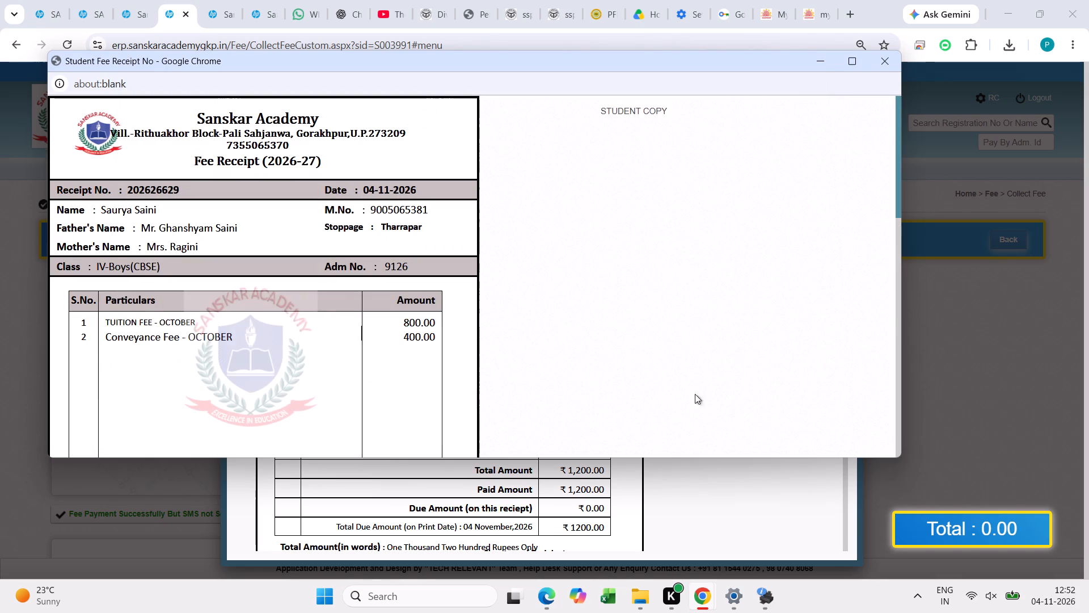
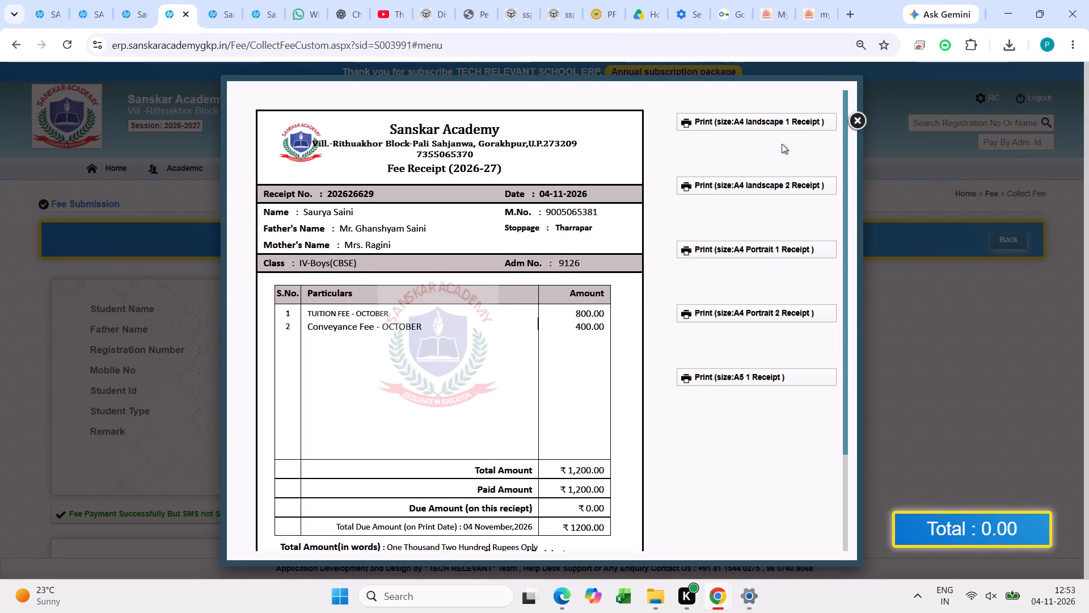
# Close the receipt and select the class IV student's November and December tuition, third-quarter exam fee, and November and December transport fees.
pyautogui.click(859, 115)
pyautogui.scroll(-3, 598, 230)
pyautogui.scroll(1, 589, 232)
pyautogui.scroll(-9, 588, 232)
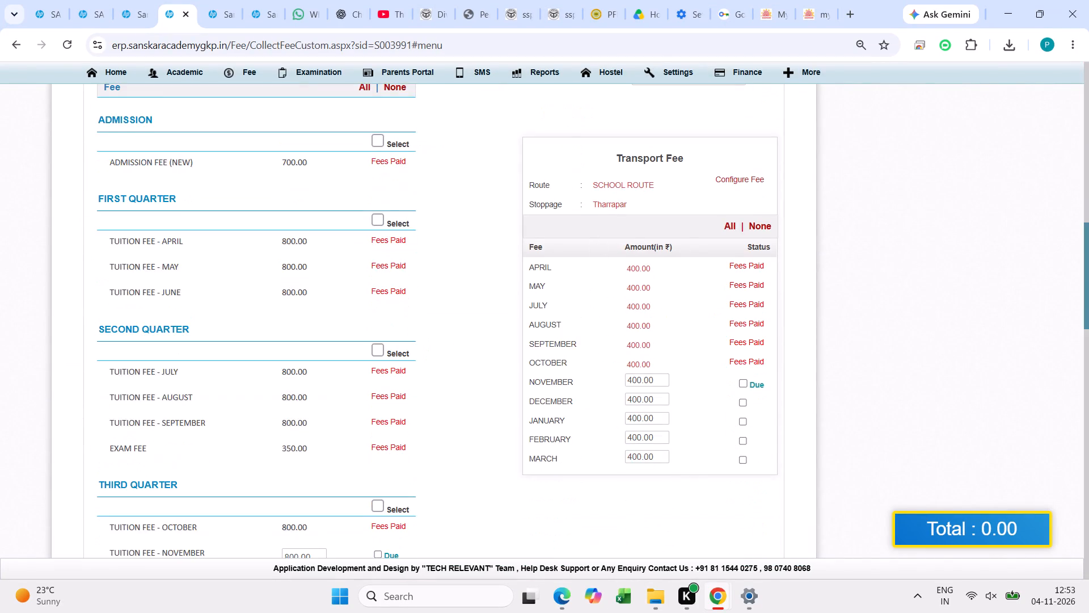
pyautogui.scroll(-2, 551, 389)
pyautogui.click(381, 461)
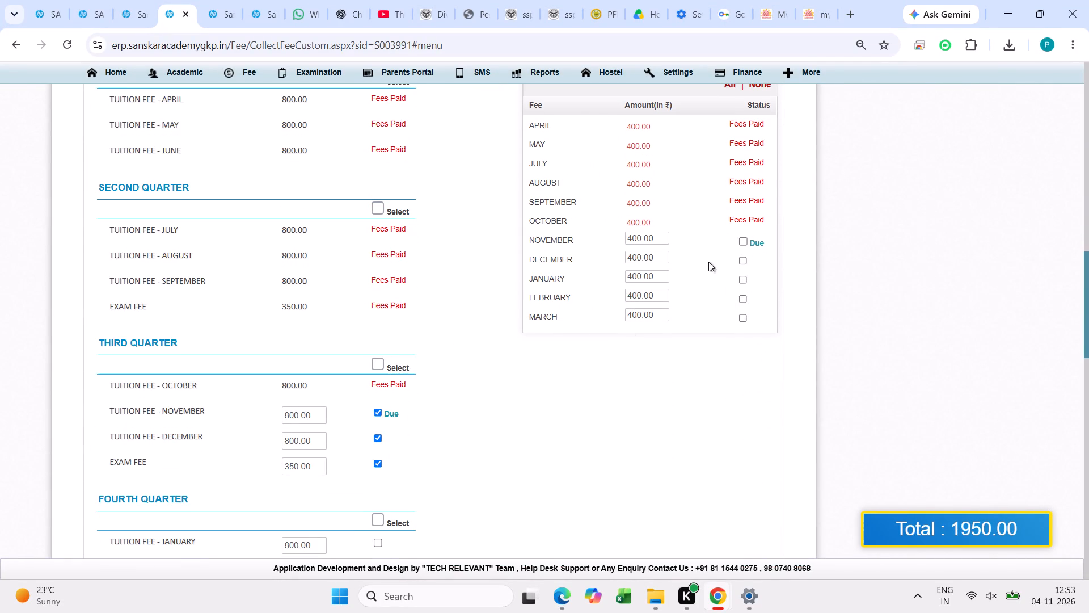
pyautogui.click(742, 240)
pyautogui.click(744, 258)
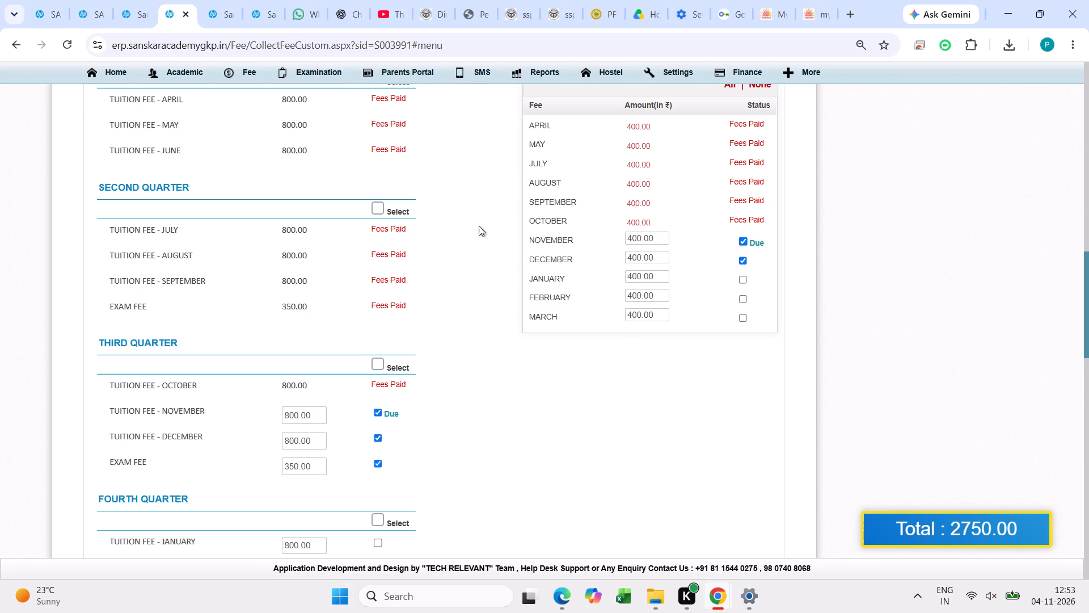
# On the class IX student's fee page, close the receipt and select November and December tuition, third-quarter exam fee, and November and December transport.
pyautogui.click(143, 0)
pyautogui.scroll(-4, 392, 253)
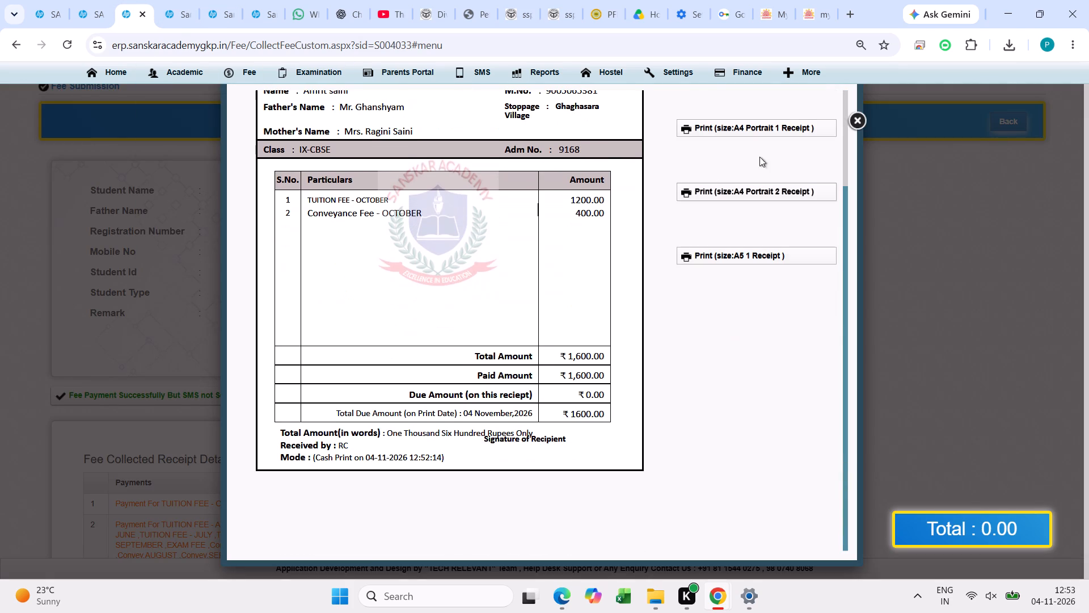
pyautogui.click(860, 115)
pyautogui.scroll(-2, 360, 412)
pyautogui.scroll(1, 345, 422)
pyautogui.scroll(-1, 344, 423)
pyautogui.scroll(1, 344, 423)
pyautogui.scroll(-3, 344, 423)
pyautogui.scroll(1, 344, 421)
pyautogui.scroll(-9, 344, 421)
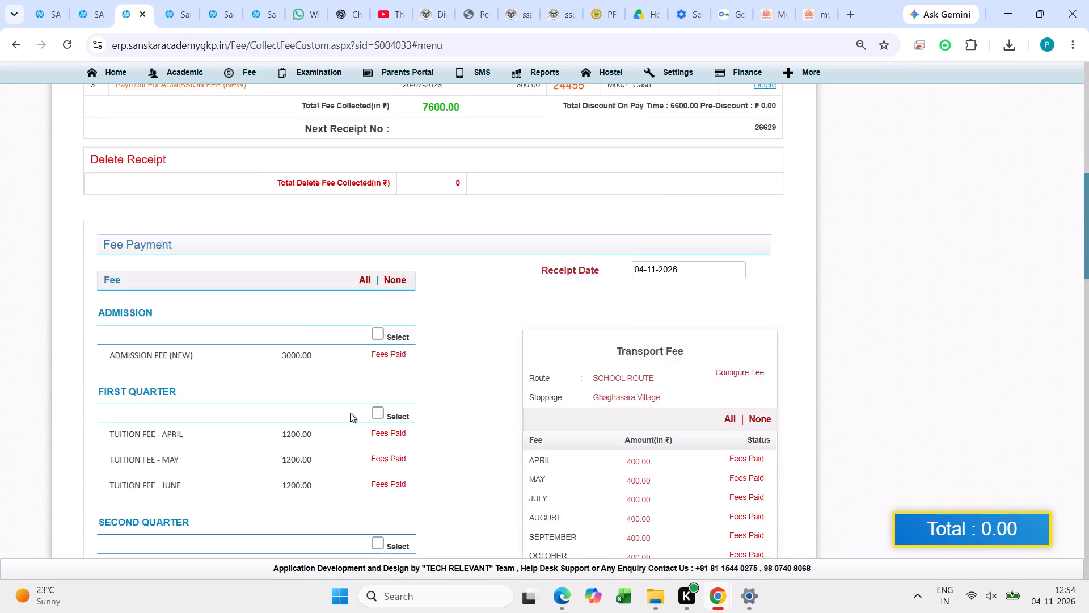
pyautogui.scroll(-2, 377, 480)
pyautogui.doubleClick(372, 439)
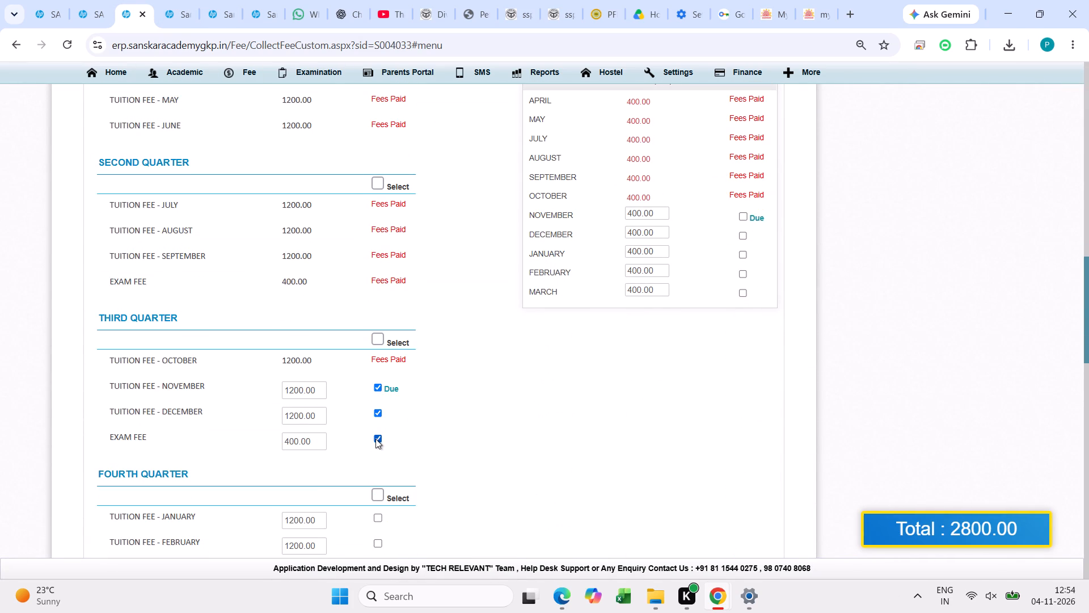
pyautogui.click(741, 215)
pyautogui.click(741, 231)
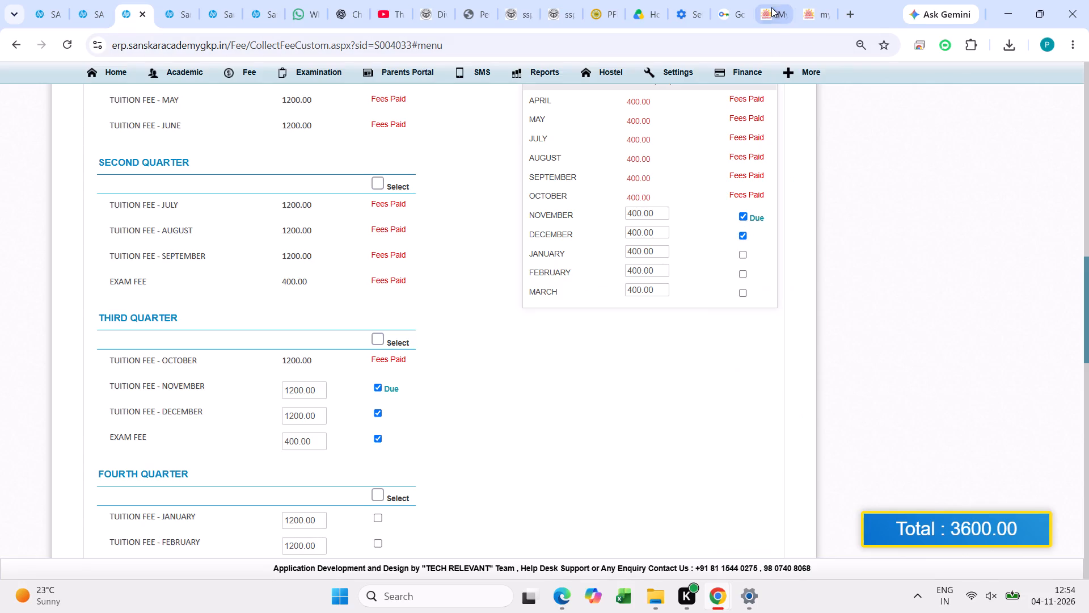
# Calculate the two students' combined selected fees as 2750+3600 in a new browser tab.
pyautogui.click(852, 12)
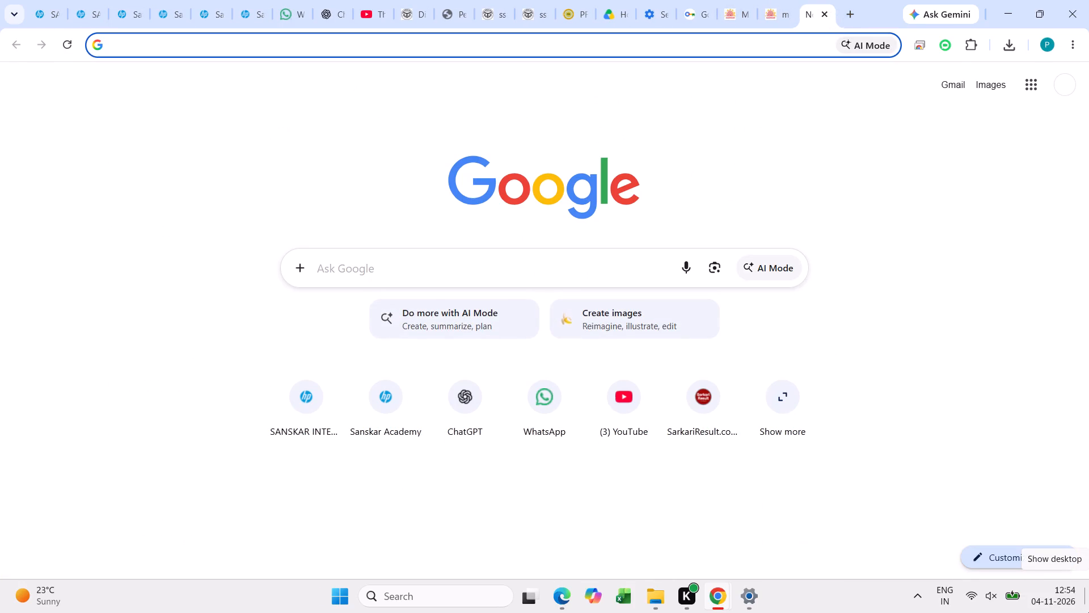
pyautogui.write('2750+3600')
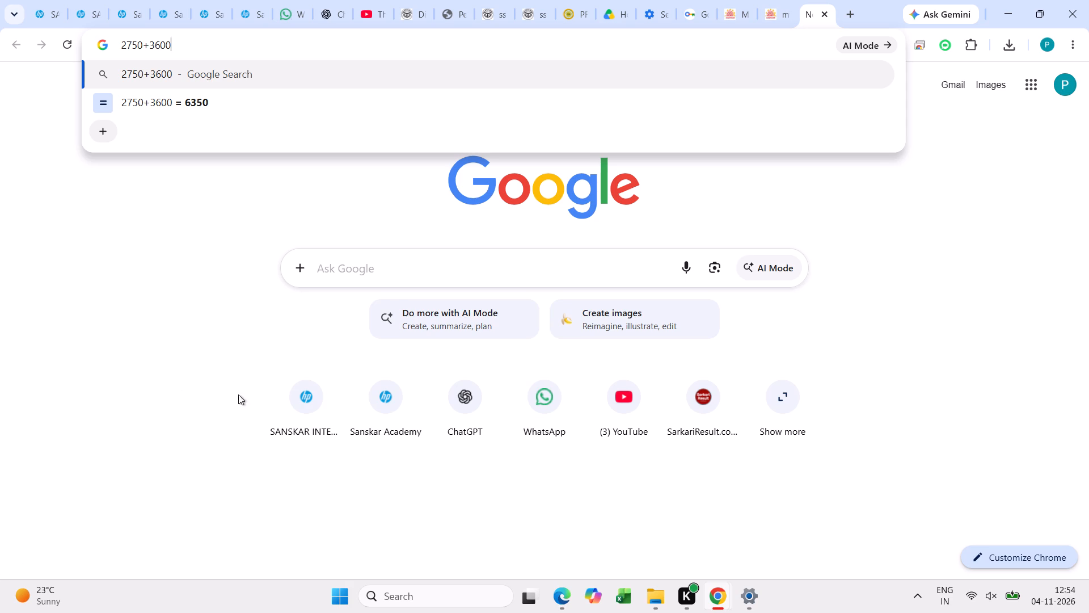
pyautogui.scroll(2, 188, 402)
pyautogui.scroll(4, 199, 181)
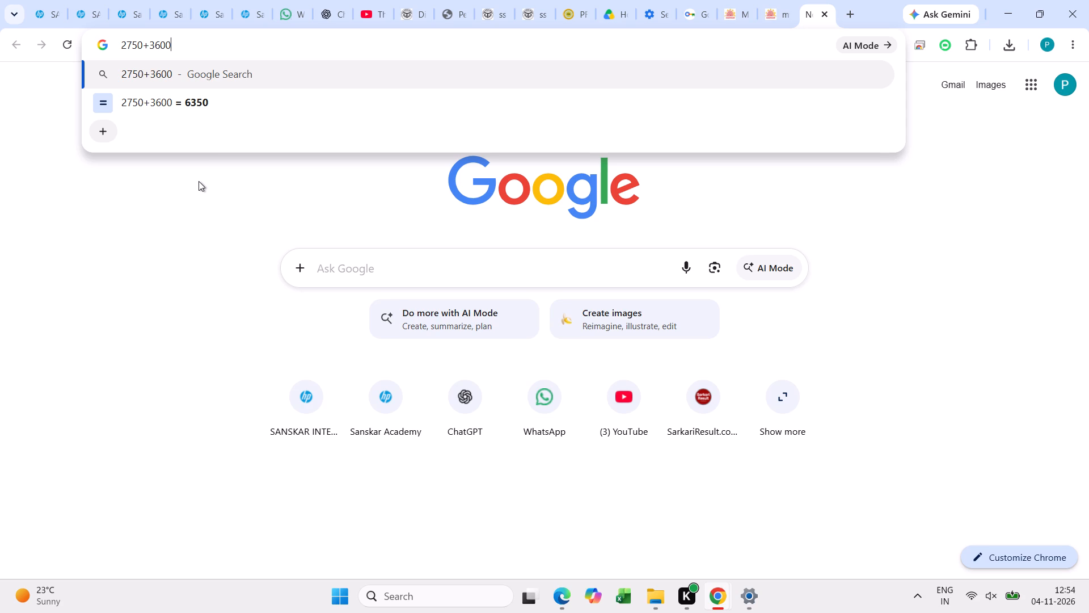
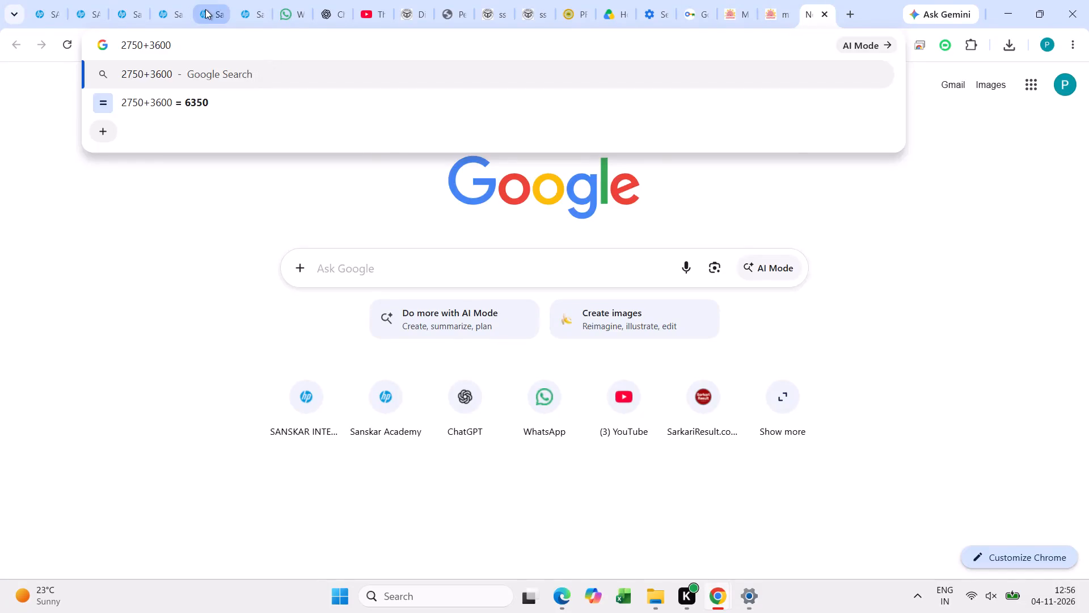
# Return to the class IV student's fee submission page and review the fee payment section, transport fees and student details.
pyautogui.click(202, 9)
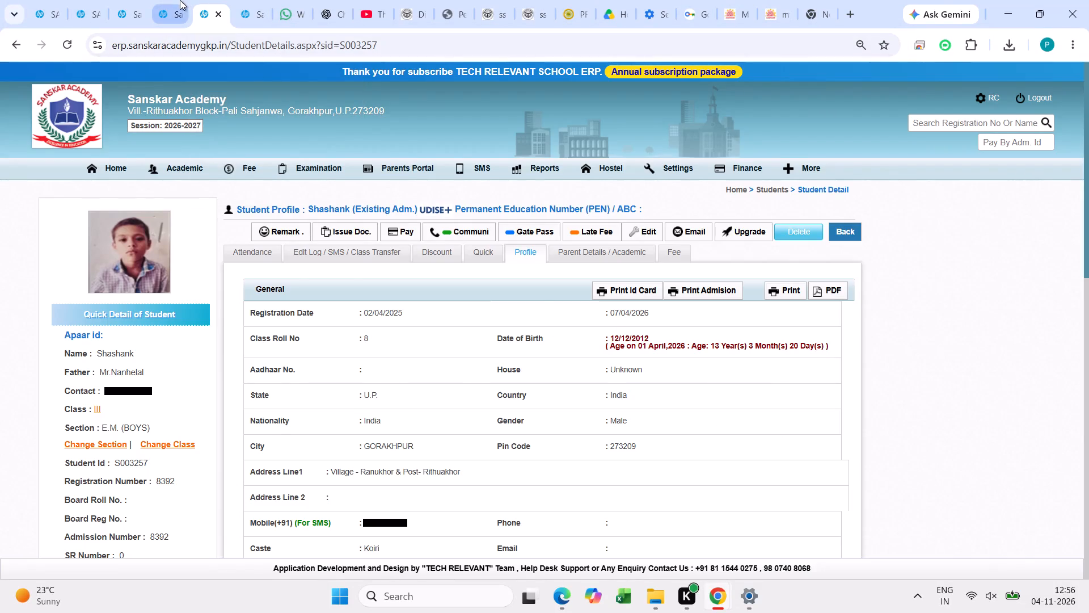
pyautogui.click(180, 0)
pyautogui.scroll(3, 408, 240)
pyautogui.scroll(-1, 409, 240)
pyautogui.scroll(4, 479, 244)
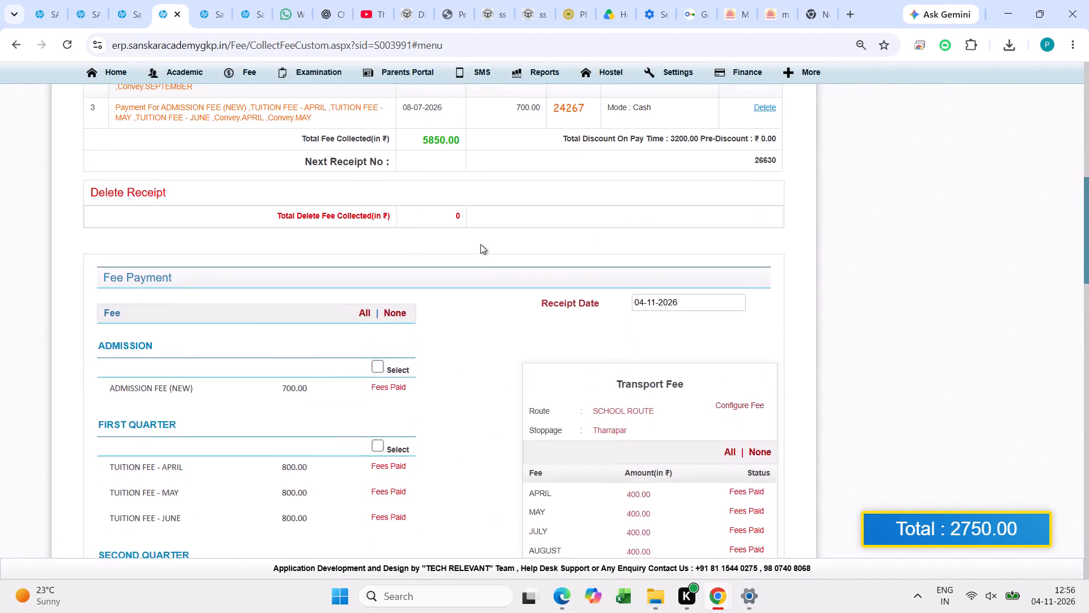
pyautogui.scroll(-1, 491, 244)
pyautogui.scroll(2, 491, 244)
pyautogui.scroll(-3, 521, 246)
pyautogui.scroll(2, 529, 247)
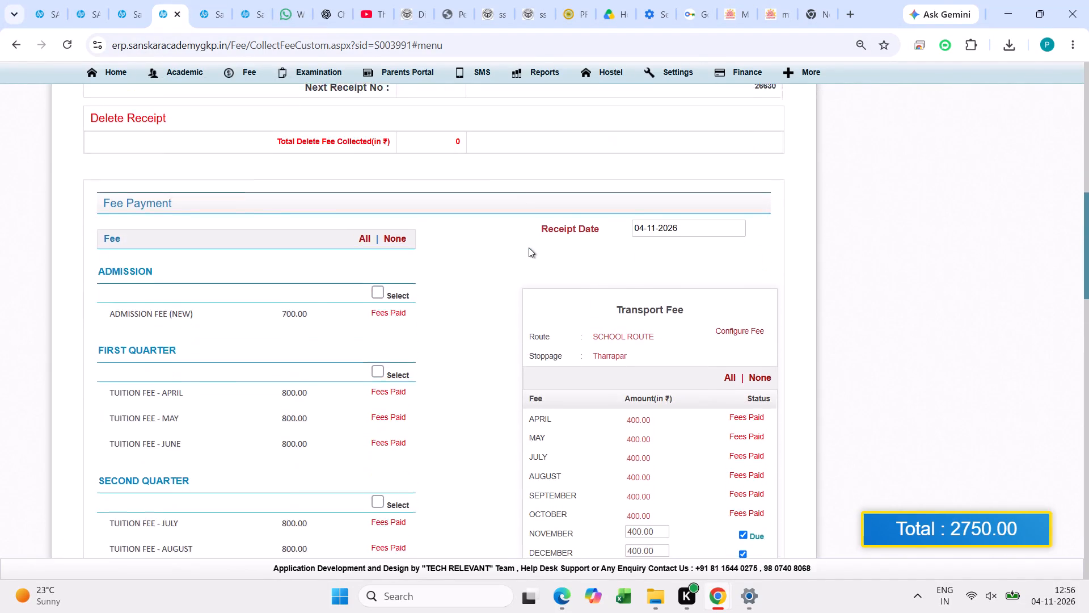
pyautogui.scroll(8, 529, 247)
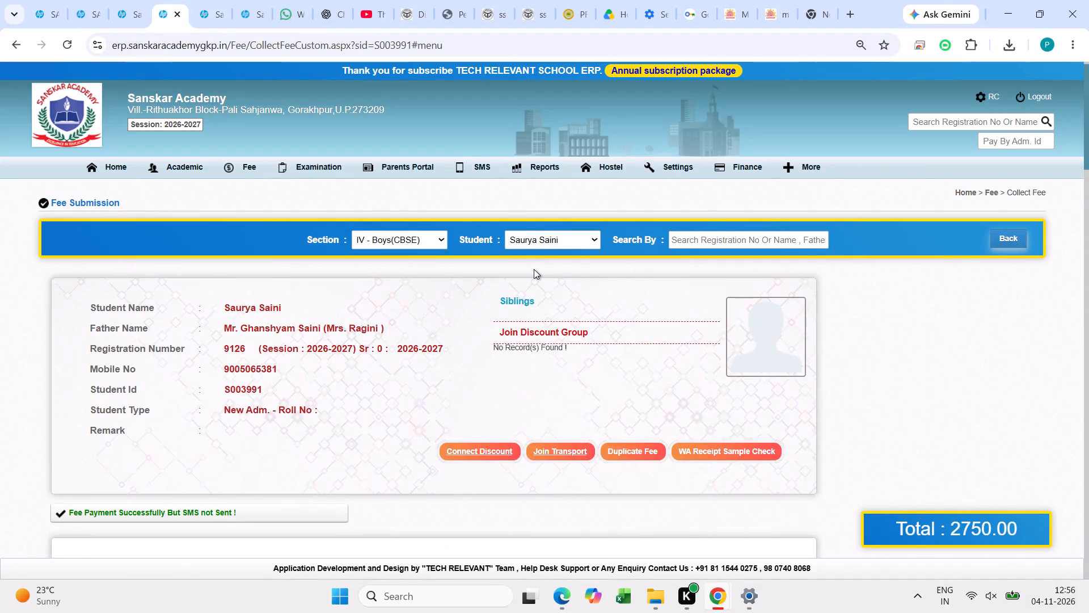
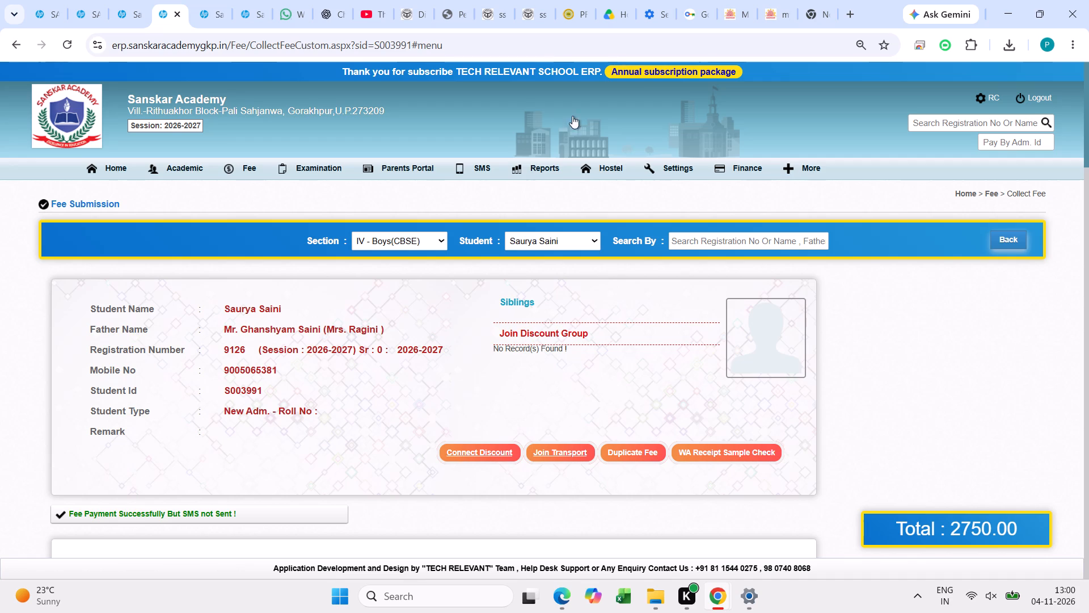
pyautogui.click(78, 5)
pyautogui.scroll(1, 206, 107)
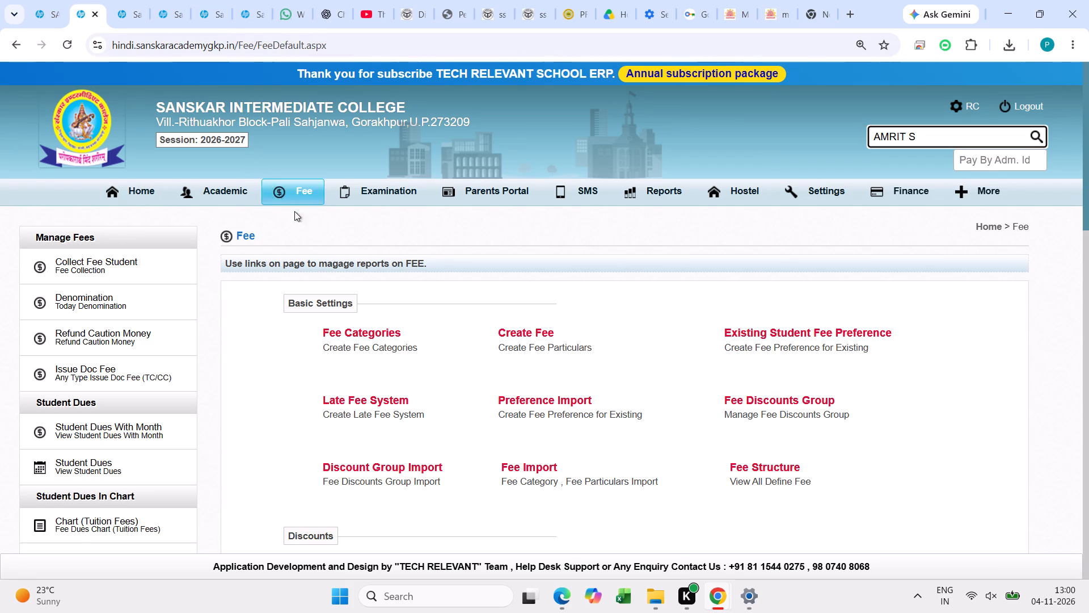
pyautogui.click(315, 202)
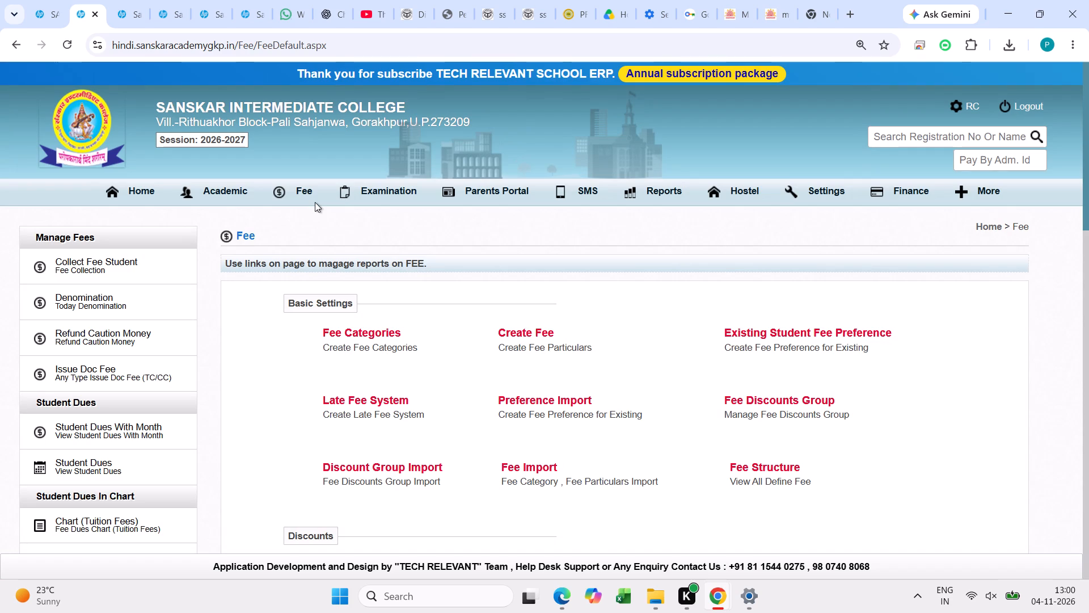
# From the class IX student's page, look up the UKG-A student by registration number and open their Student Fee Payment page.
pyautogui.click(136, 0)
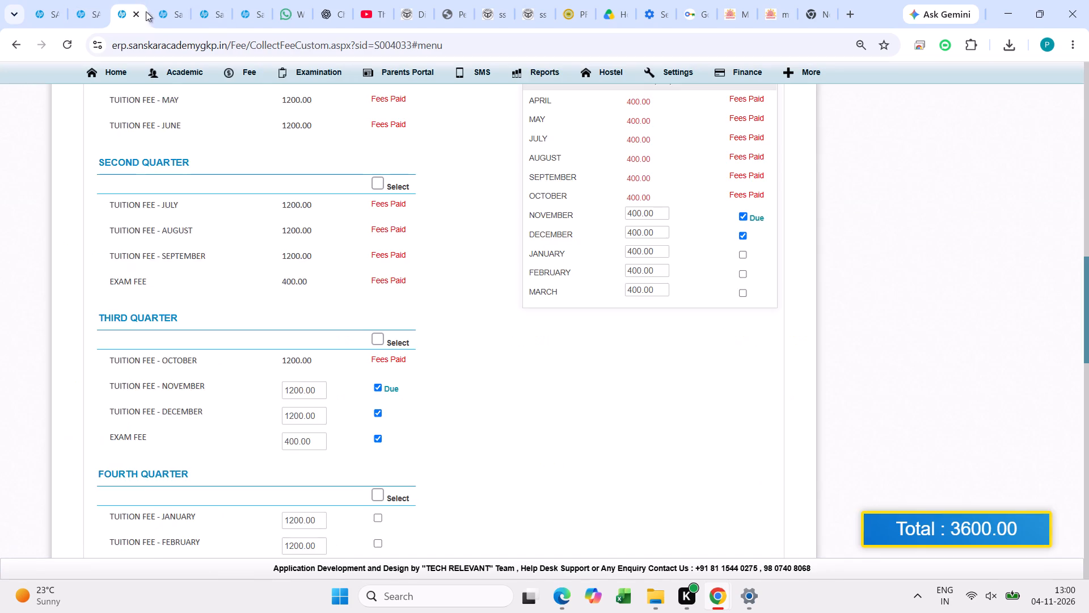
pyautogui.scroll(1, 277, 263)
pyautogui.scroll(-1, 277, 263)
pyautogui.scroll(2, 277, 263)
pyautogui.scroll(1, 330, 256)
pyautogui.scroll(-1, 331, 256)
pyautogui.scroll(13, 332, 256)
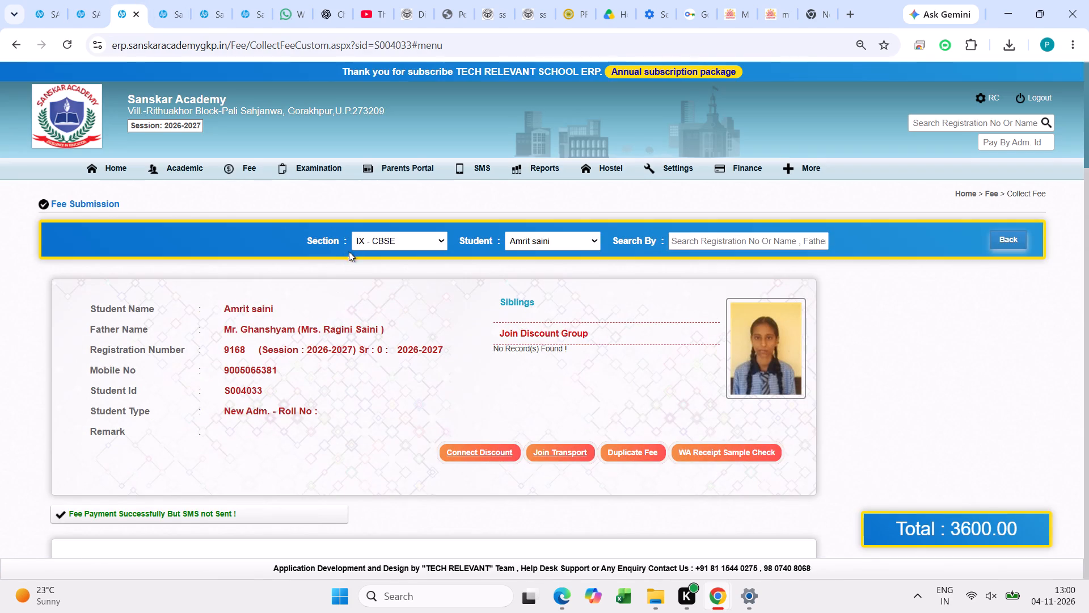
pyautogui.click(229, 165)
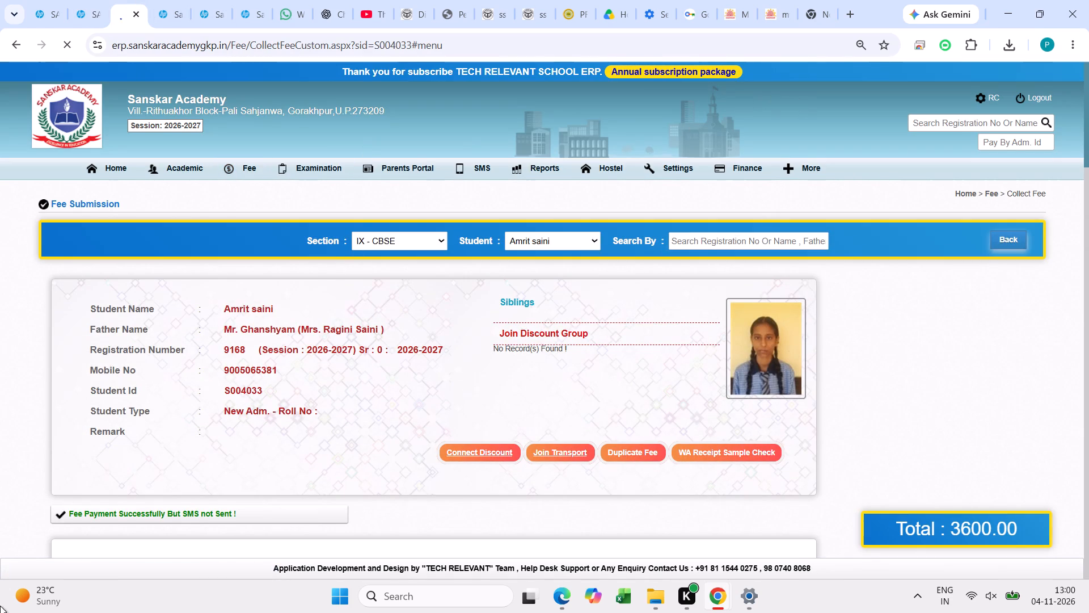
pyautogui.click(926, 115)
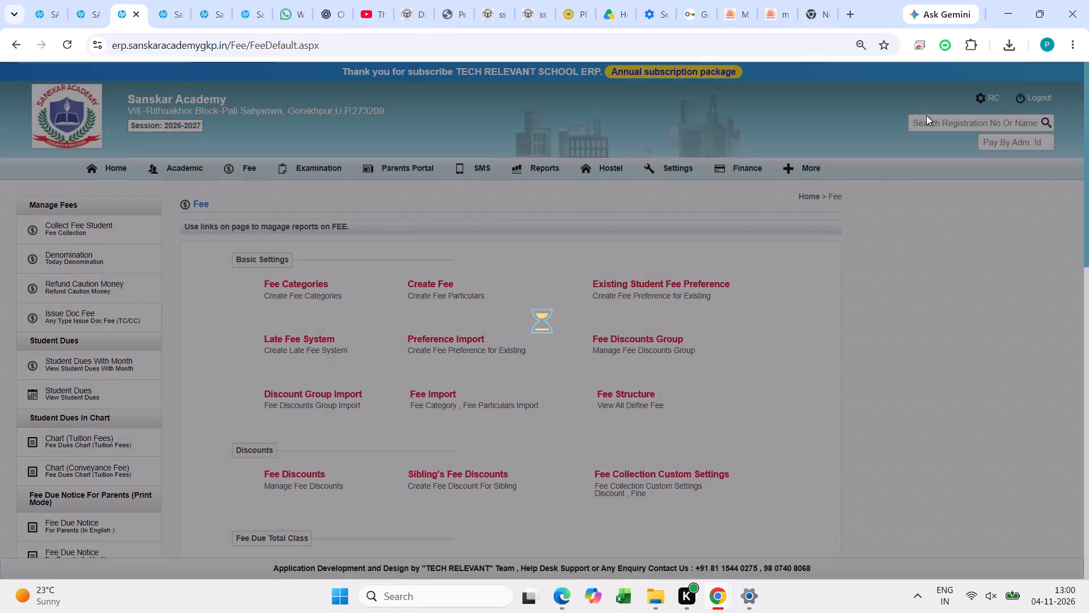
pyautogui.click(926, 115)
pyautogui.click(926, 115)
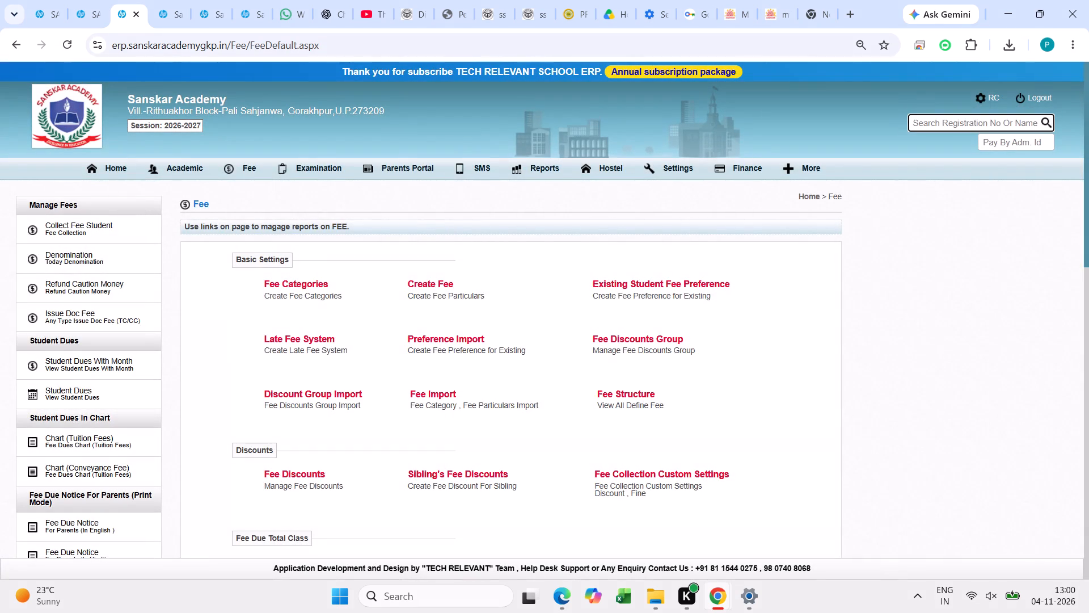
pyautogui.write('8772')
pyautogui.click(1003, 158)
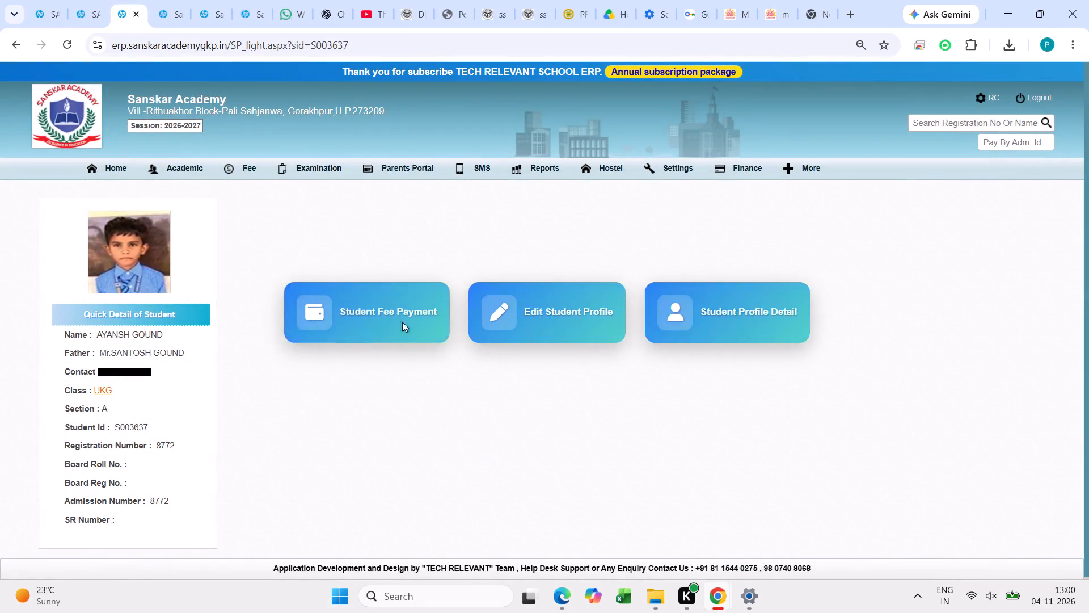
pyautogui.click(397, 309)
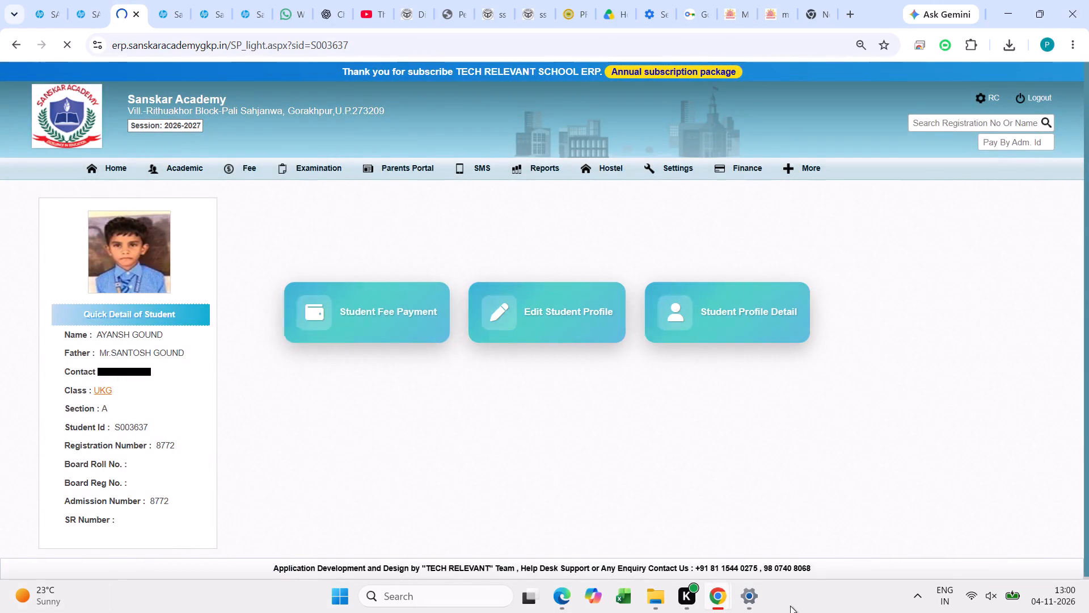
# From the class IV student's page, look up the class II E.M. Boys student by registration number and open their Student Fee Payment page.
pyautogui.click(157, 2)
pyautogui.click(239, 157)
pyautogui.click(247, 161)
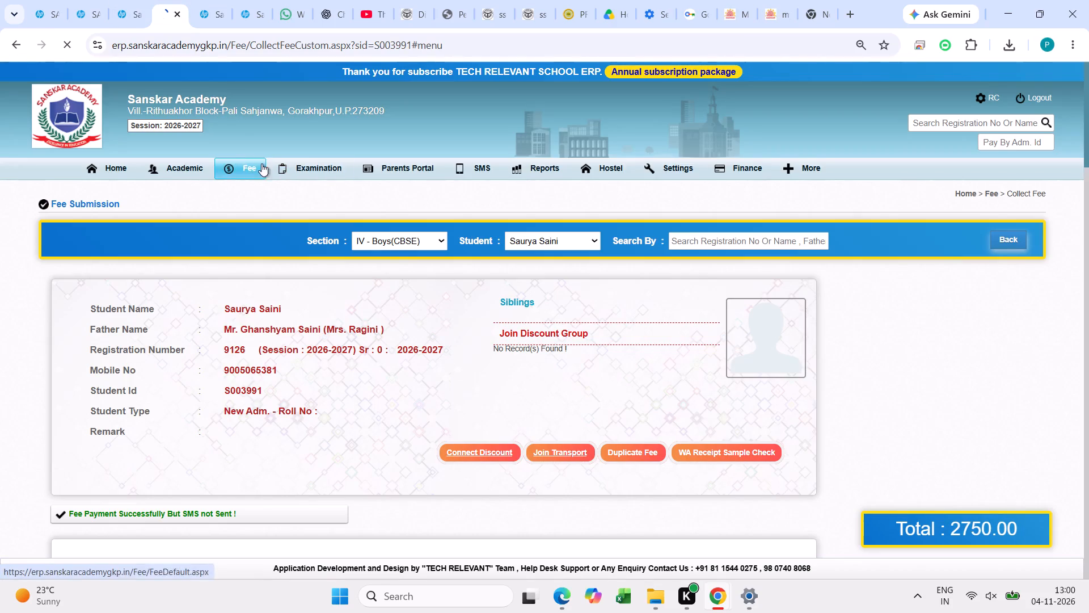
pyautogui.doubleClick(965, 121)
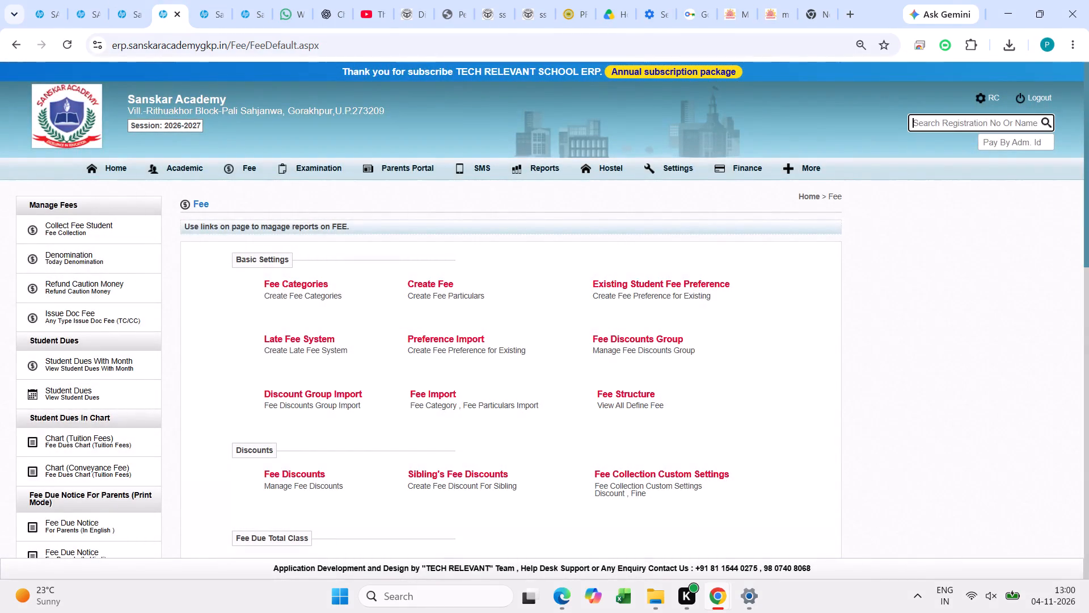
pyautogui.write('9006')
pyautogui.click(934, 165)
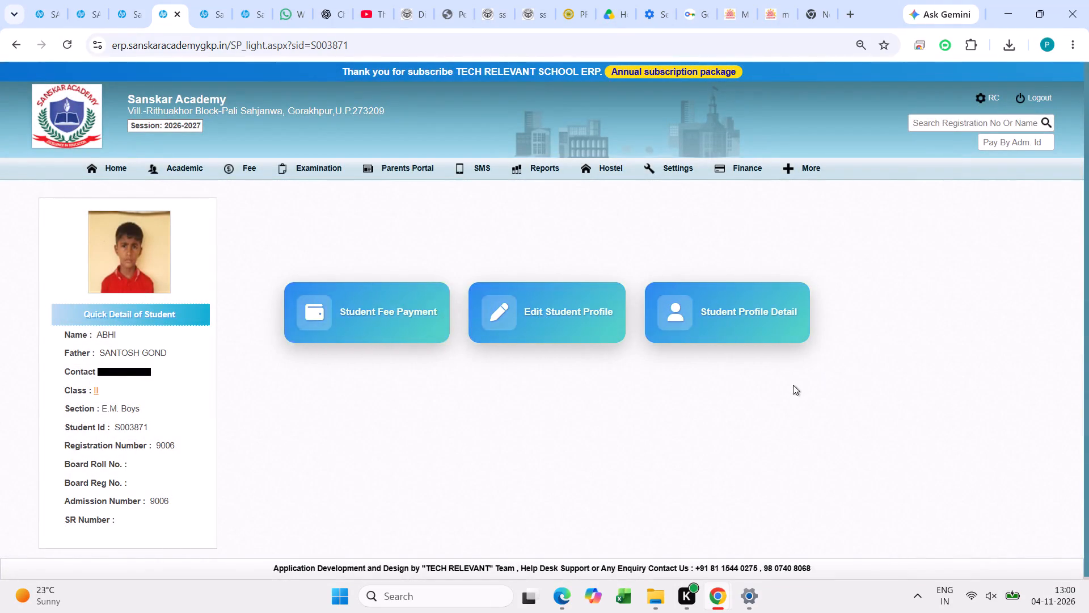
pyautogui.click(417, 309)
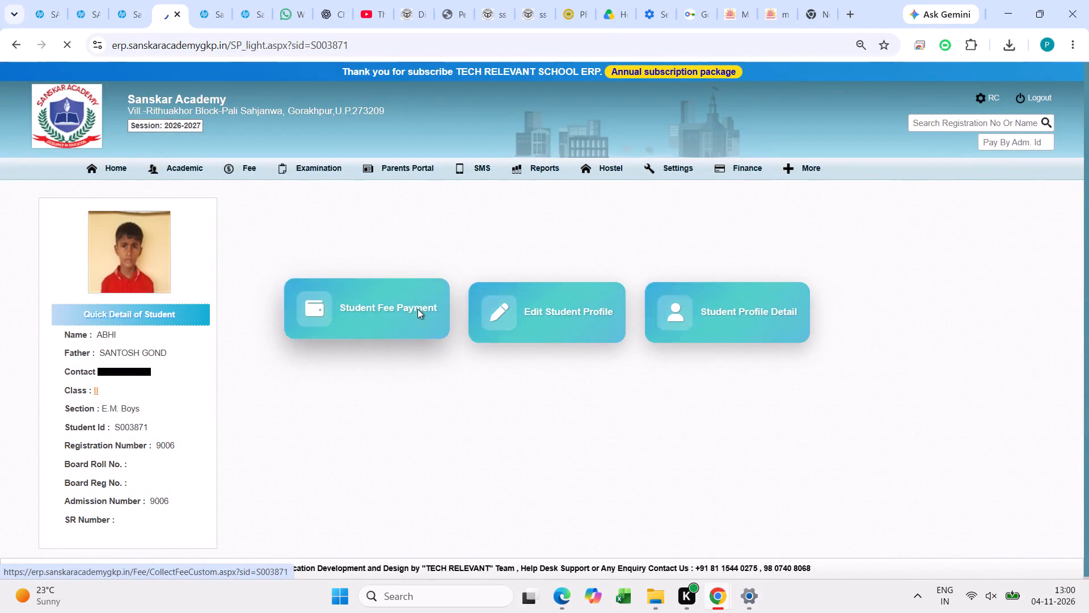
# Select the class II student's November tuition fee of 600.00 and November transport fee of 250.00.
pyautogui.scroll(-13, 419, 309)
pyautogui.scroll(1, 444, 326)
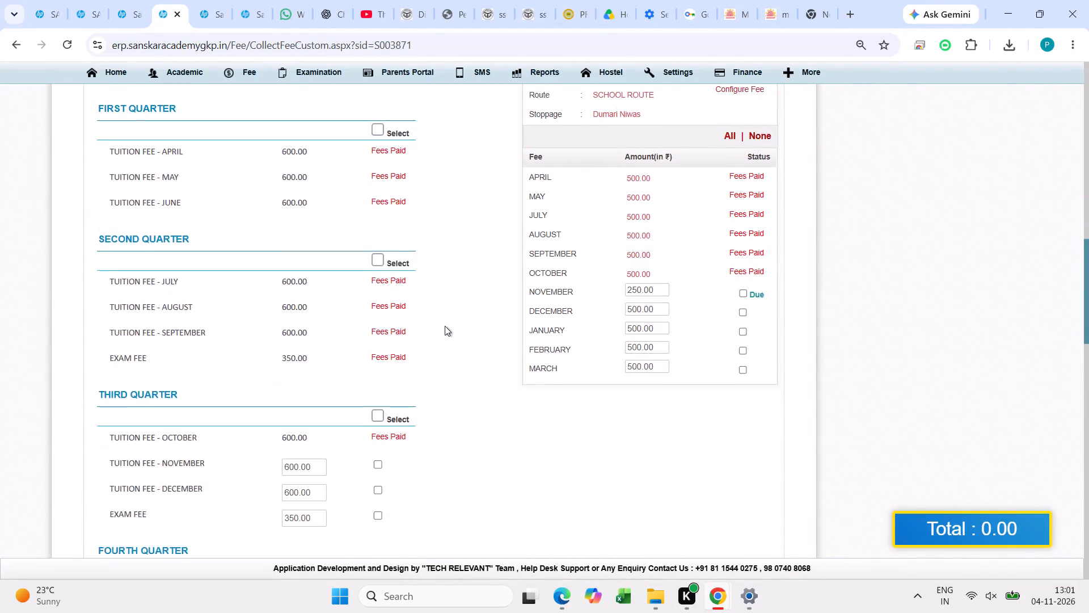
pyautogui.click(377, 481)
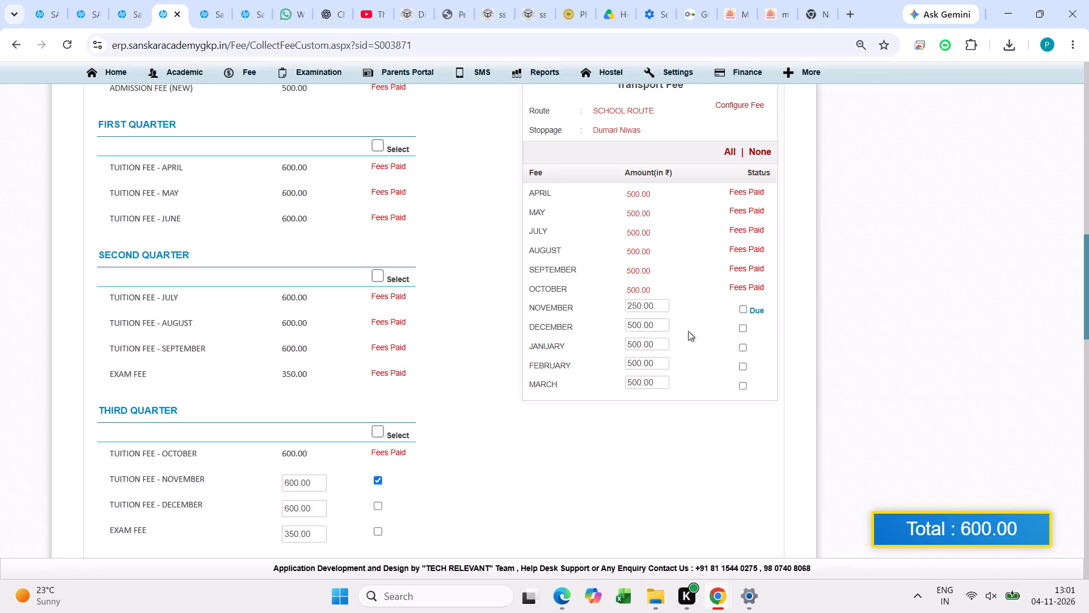
pyautogui.click(745, 306)
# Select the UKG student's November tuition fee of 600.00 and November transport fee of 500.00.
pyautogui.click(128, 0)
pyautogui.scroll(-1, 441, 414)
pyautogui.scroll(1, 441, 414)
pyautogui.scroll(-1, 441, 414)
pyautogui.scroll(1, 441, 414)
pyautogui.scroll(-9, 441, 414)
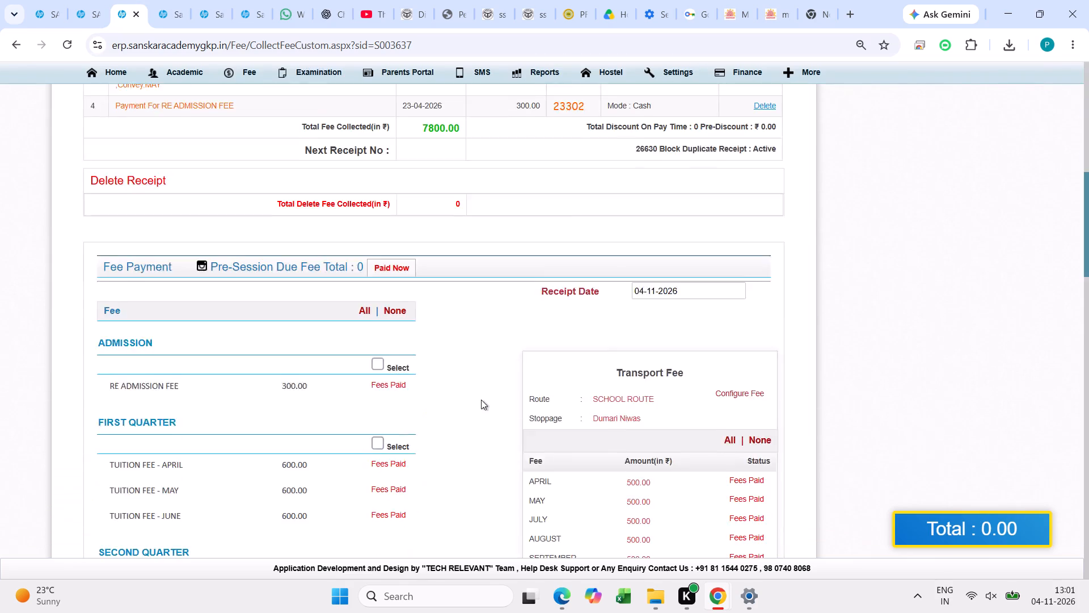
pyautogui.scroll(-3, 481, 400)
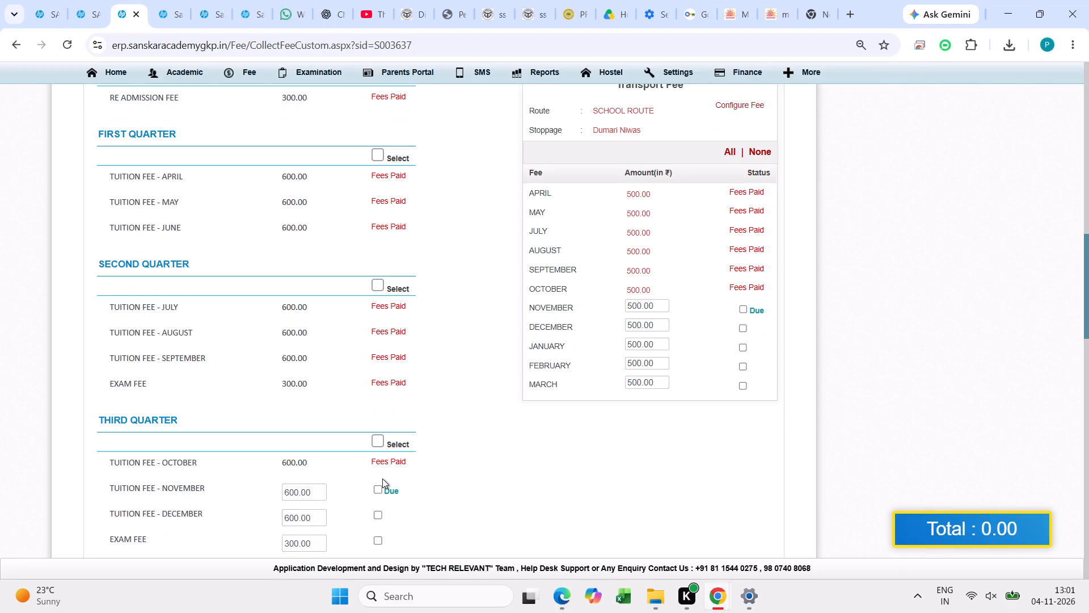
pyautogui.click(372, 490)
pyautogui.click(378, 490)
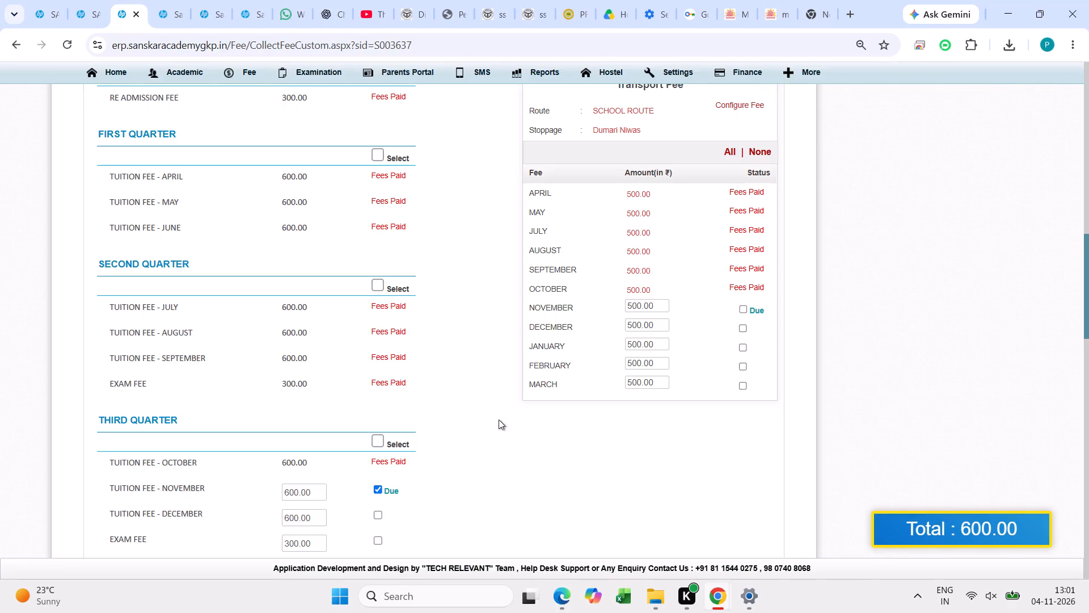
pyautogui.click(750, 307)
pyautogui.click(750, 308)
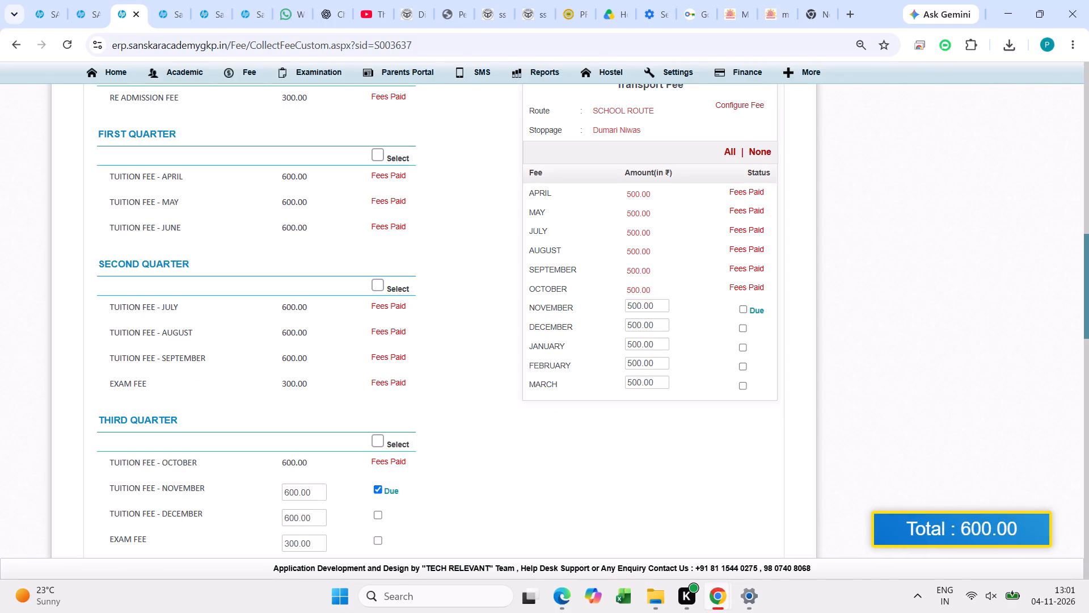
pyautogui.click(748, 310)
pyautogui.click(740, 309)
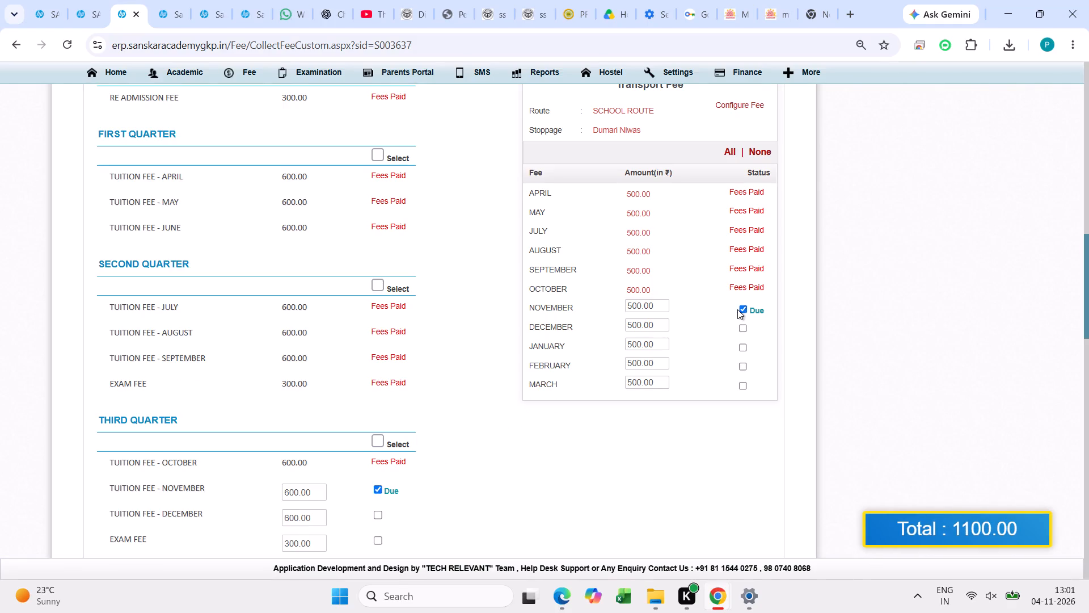
# Review the UKG student's details, and the class II student's collected receipts, selected November fees and transport fees.
pyautogui.scroll(10, 735, 309)
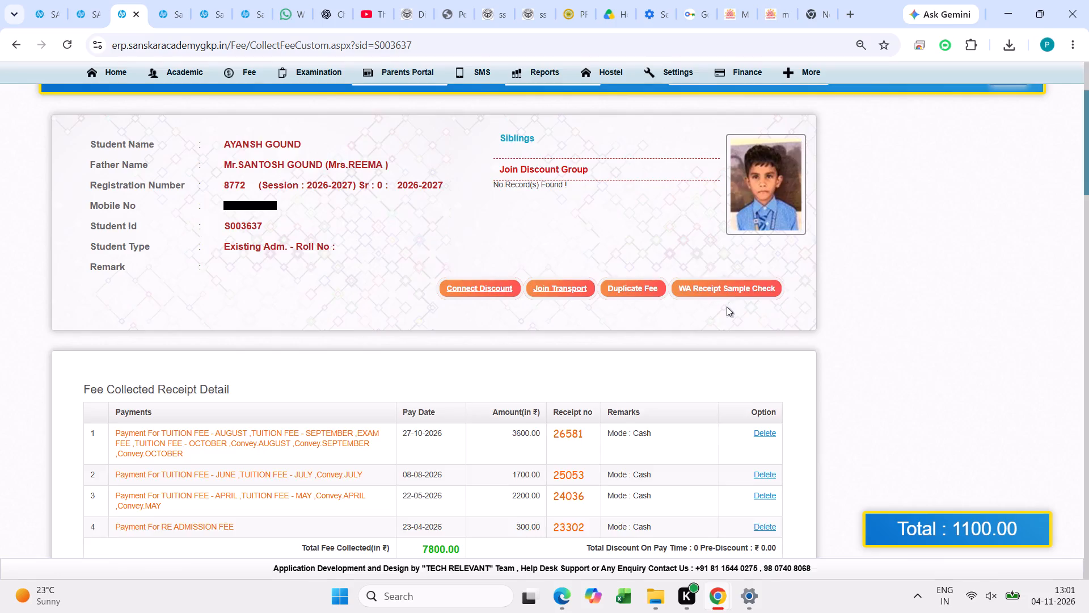
pyautogui.scroll(3, 586, 230)
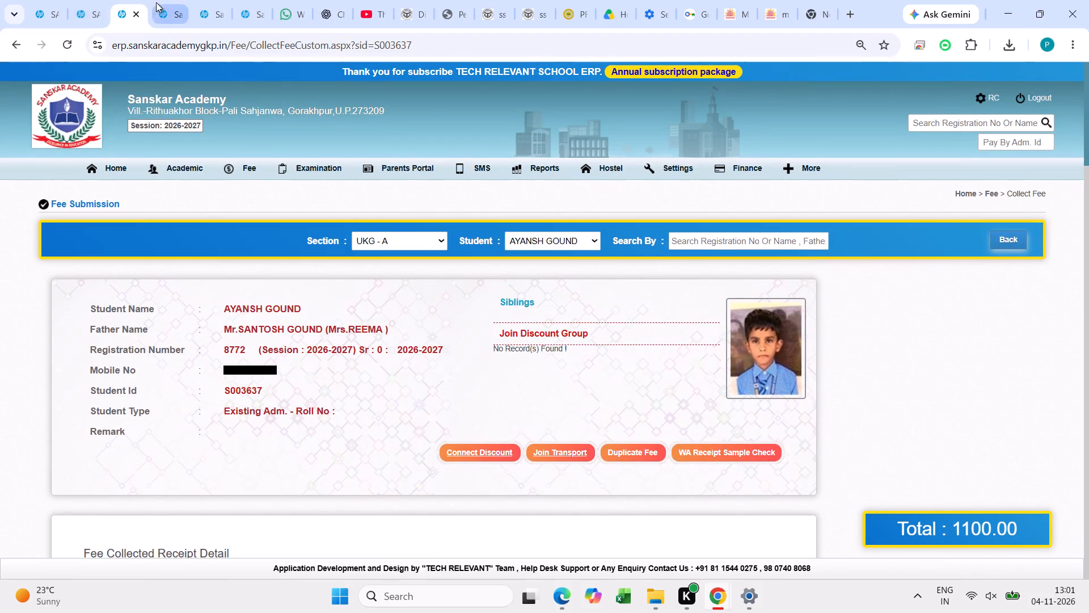
pyautogui.click(168, 2)
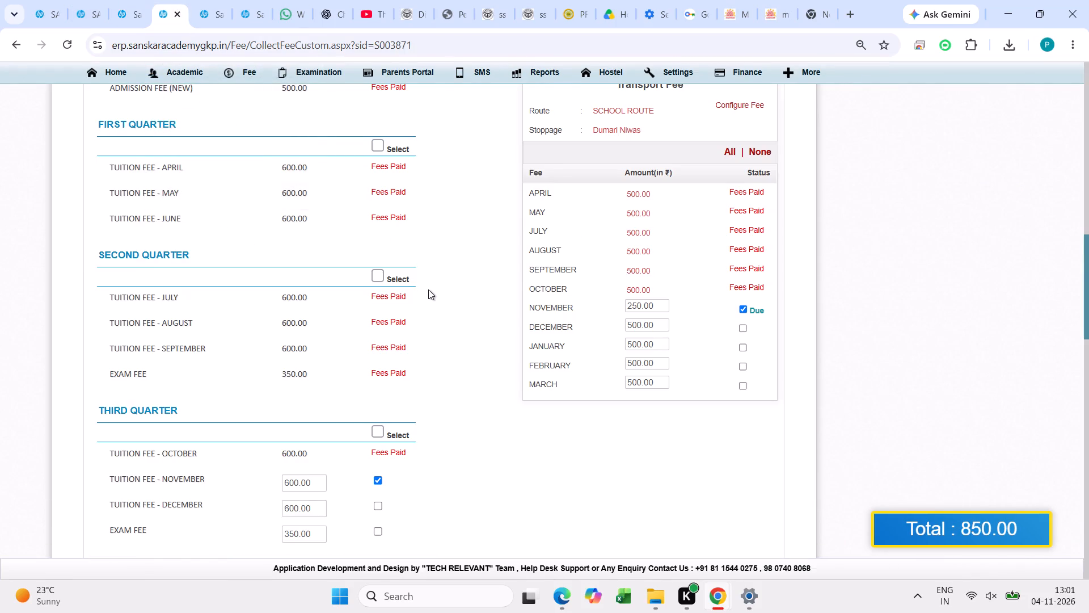
pyautogui.scroll(5, 430, 290)
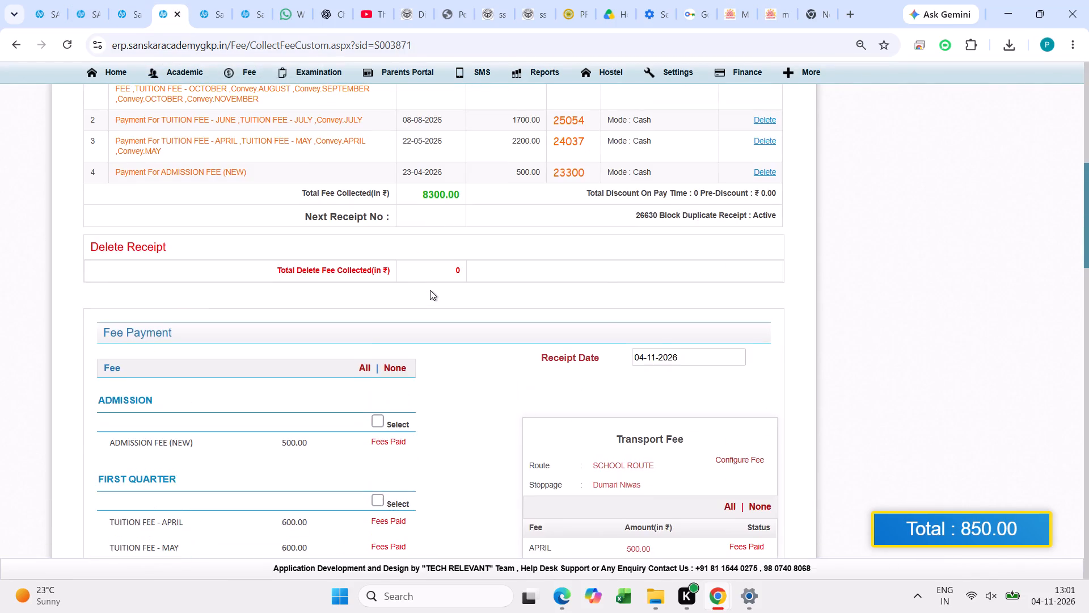
pyautogui.scroll(2, 430, 290)
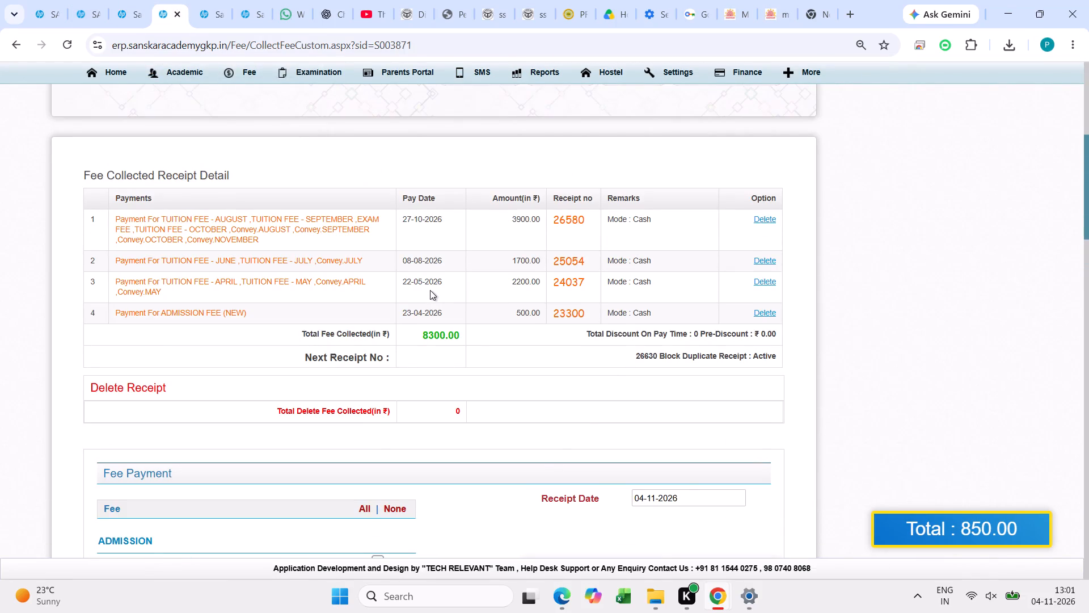
pyautogui.scroll(-3, 430, 290)
pyautogui.scroll(1, 430, 290)
pyautogui.scroll(-3, 430, 290)
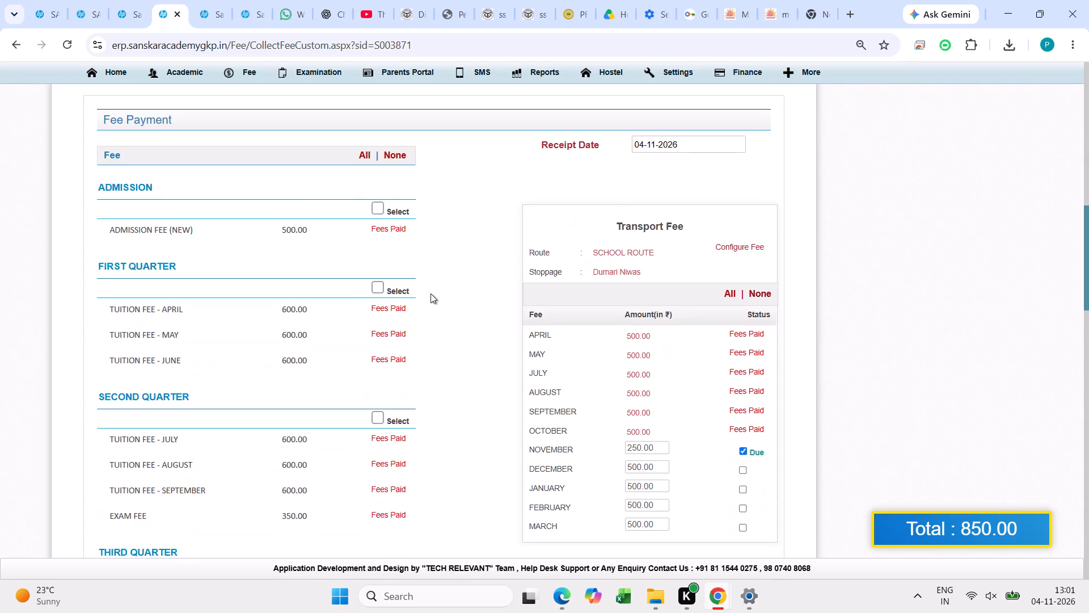
pyautogui.scroll(-5, 430, 293)
pyautogui.scroll(2, 430, 293)
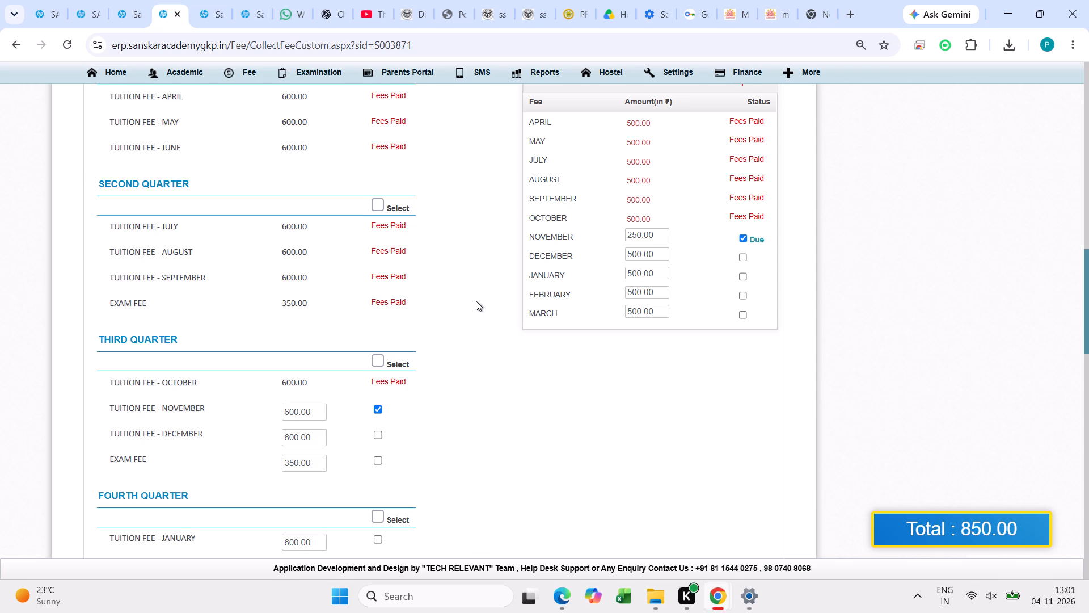
pyautogui.scroll(6, 476, 301)
pyautogui.scroll(-1, 476, 301)
pyautogui.scroll(2, 476, 301)
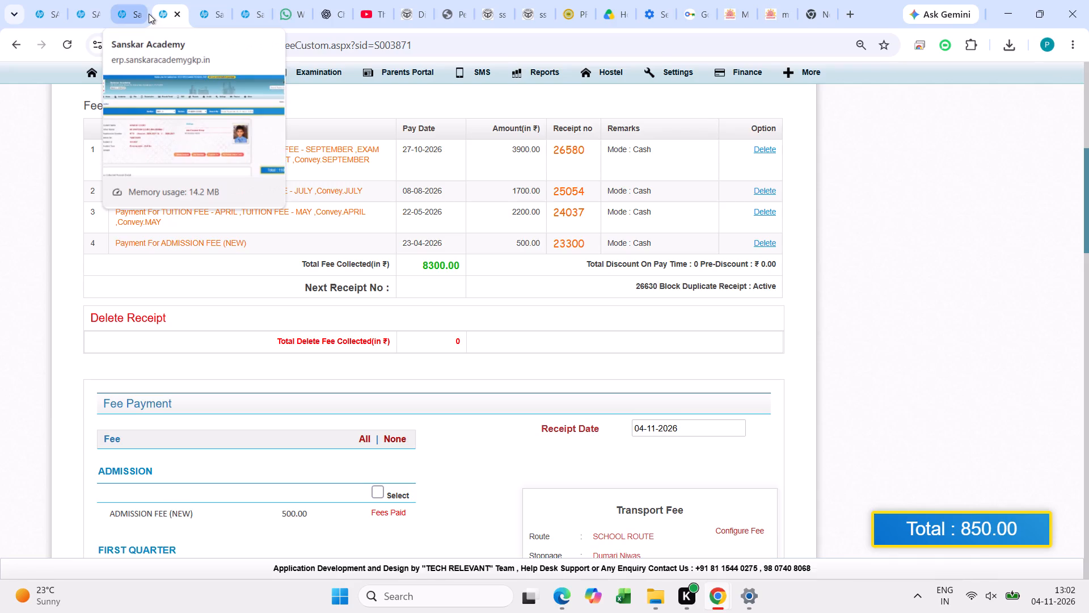
# Reload the UKG student's fee submission page by searching their registration number and choosing the matching record.
pyautogui.click(133, 13)
pyautogui.scroll(2, 394, 219)
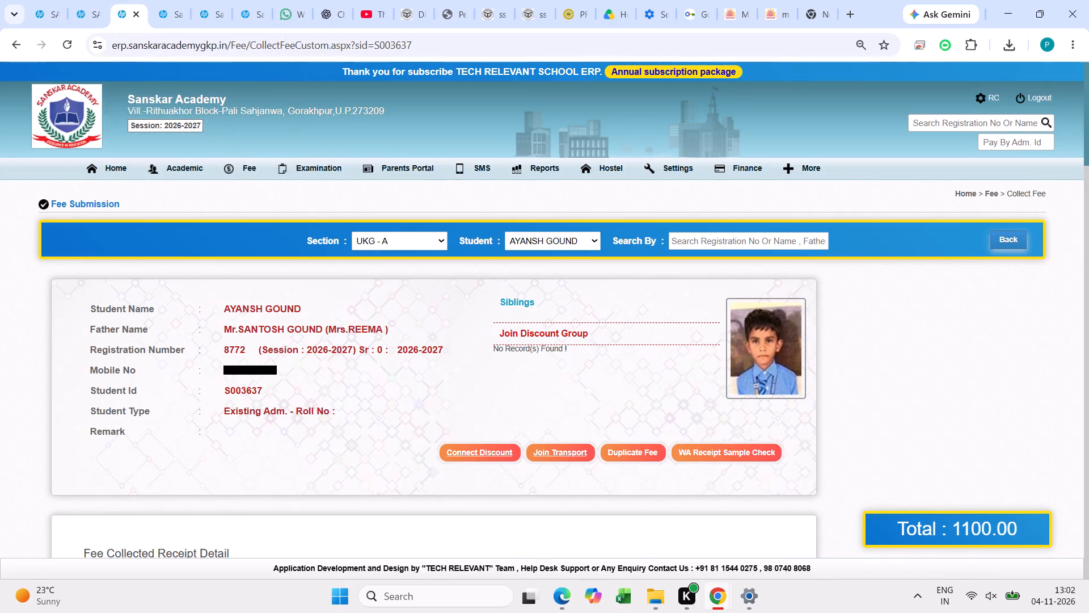
pyautogui.click(700, 245)
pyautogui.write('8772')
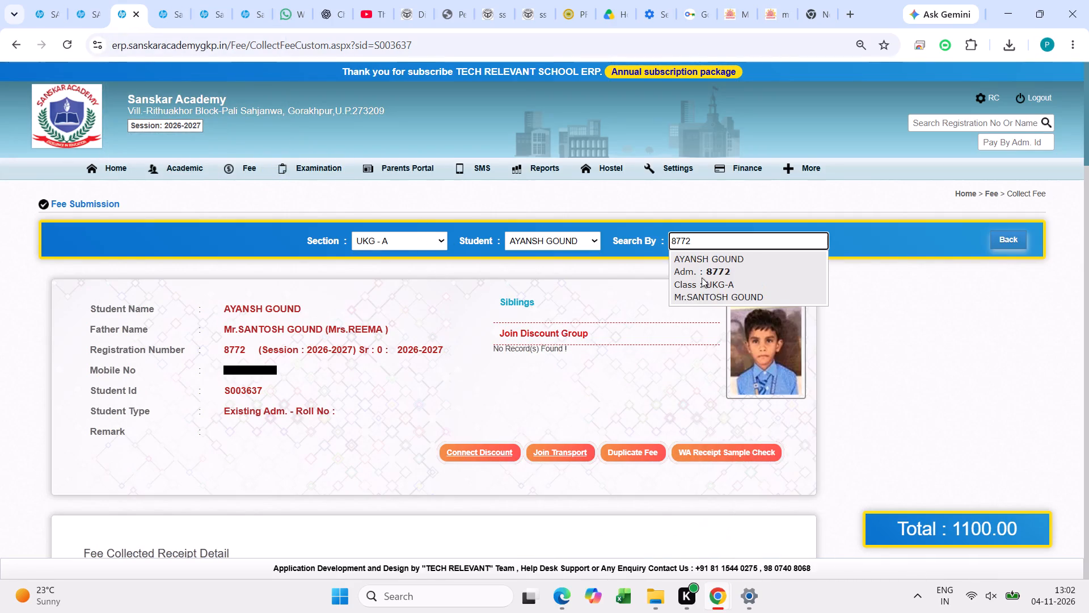
pyautogui.click(704, 285)
# Review the UKG student's collected receipts, quarterly tuition and exam fees, and transport fees.
pyautogui.scroll(-4, 225, 369)
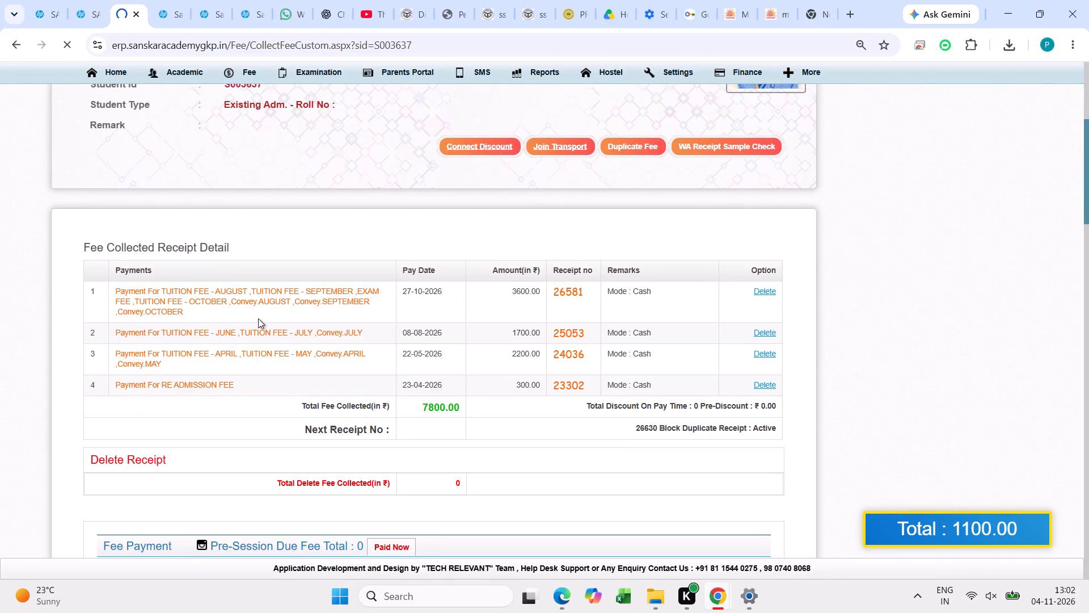
pyautogui.scroll(1, 279, 321)
pyautogui.scroll(-3, 279, 321)
pyautogui.scroll(1, 279, 321)
pyautogui.scroll(-2, 279, 321)
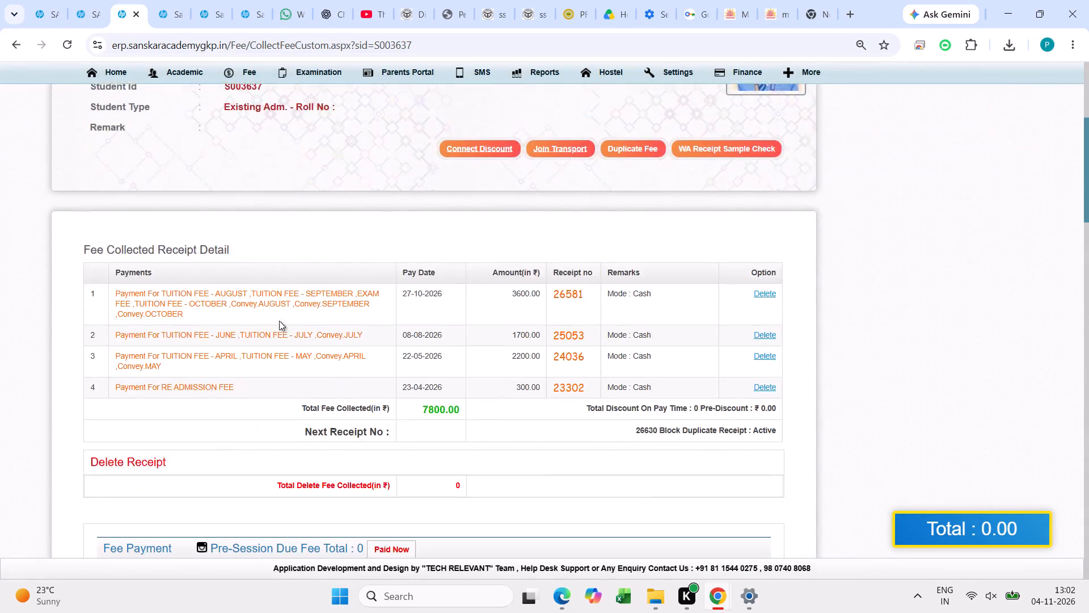
pyautogui.scroll(-11, 279, 321)
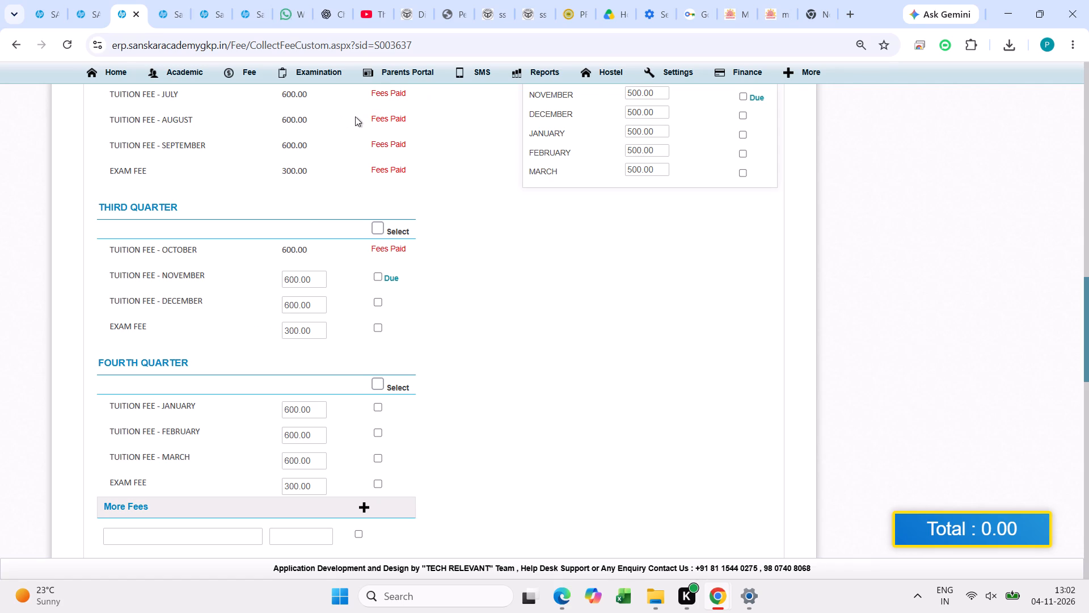
# Select the UKG student's November tuition fee of 600.00 and November transport fee of 500.00, and pay the 1100.00.
pyautogui.click(374, 276)
pyautogui.scroll(1, 475, 256)
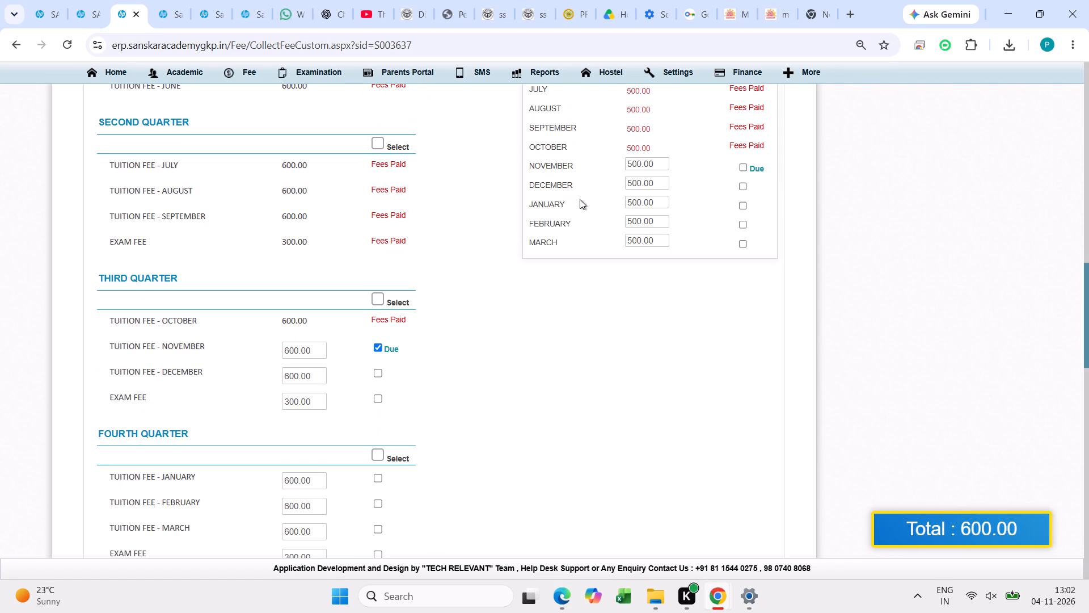
pyautogui.click(745, 170)
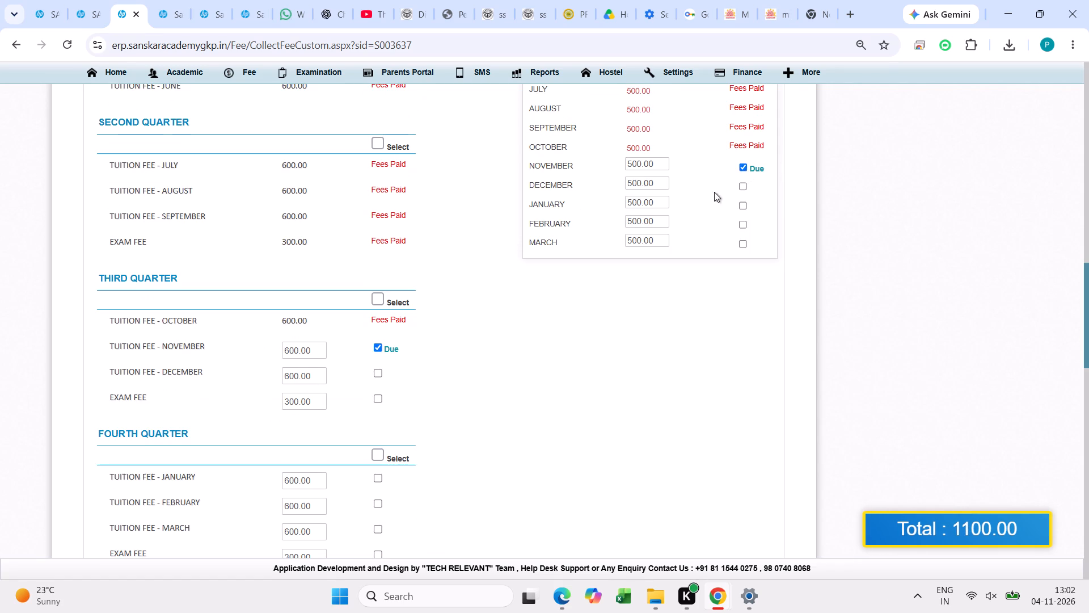
pyautogui.scroll(-7, 522, 261)
pyautogui.scroll(1, 516, 265)
pyautogui.scroll(-5, 516, 265)
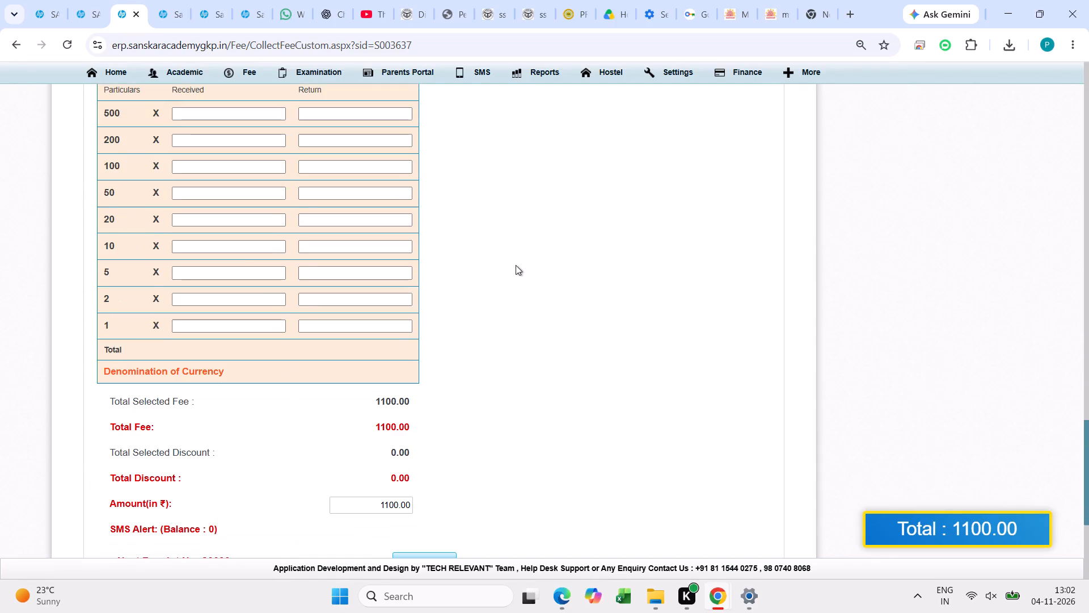
pyautogui.scroll(-6, 516, 265)
pyautogui.click(433, 289)
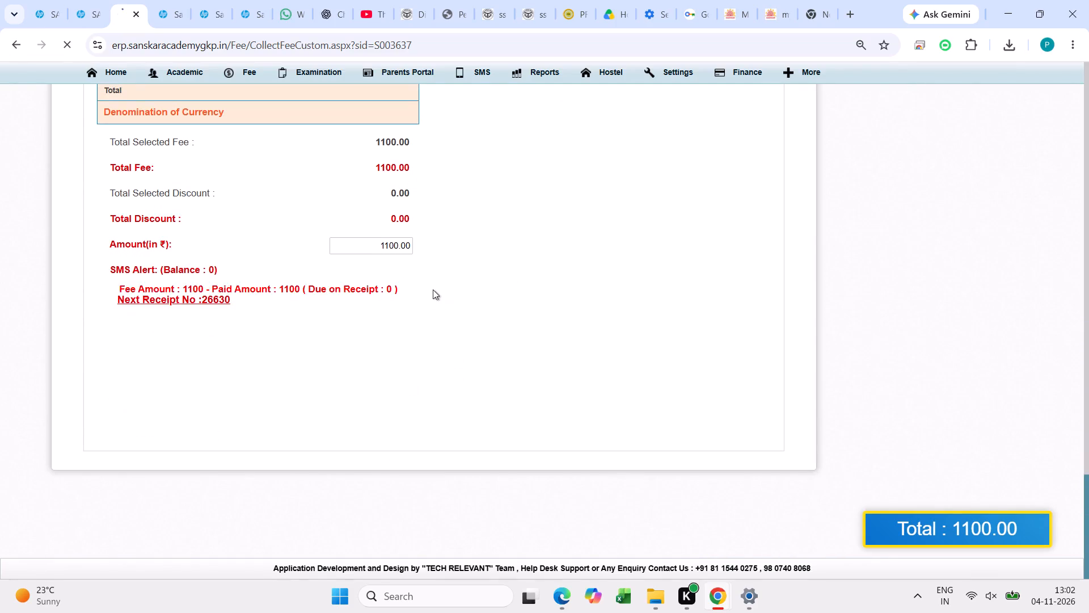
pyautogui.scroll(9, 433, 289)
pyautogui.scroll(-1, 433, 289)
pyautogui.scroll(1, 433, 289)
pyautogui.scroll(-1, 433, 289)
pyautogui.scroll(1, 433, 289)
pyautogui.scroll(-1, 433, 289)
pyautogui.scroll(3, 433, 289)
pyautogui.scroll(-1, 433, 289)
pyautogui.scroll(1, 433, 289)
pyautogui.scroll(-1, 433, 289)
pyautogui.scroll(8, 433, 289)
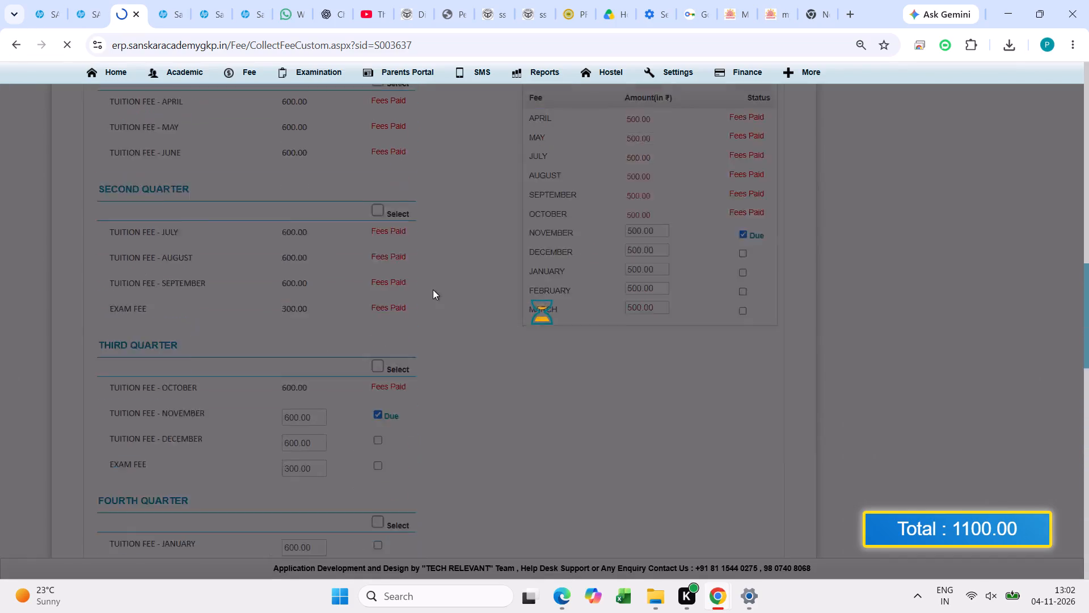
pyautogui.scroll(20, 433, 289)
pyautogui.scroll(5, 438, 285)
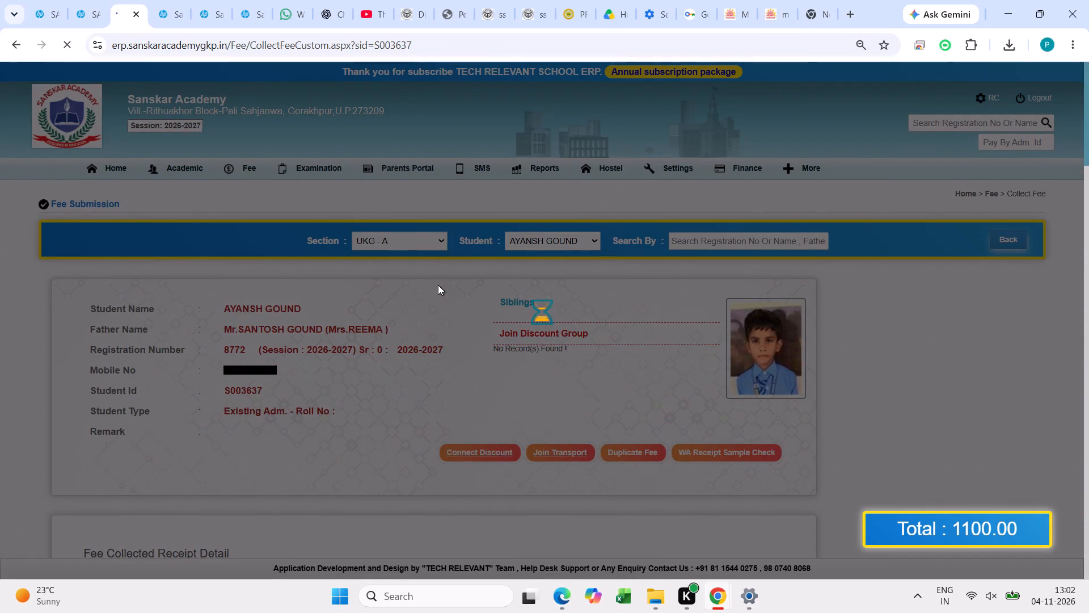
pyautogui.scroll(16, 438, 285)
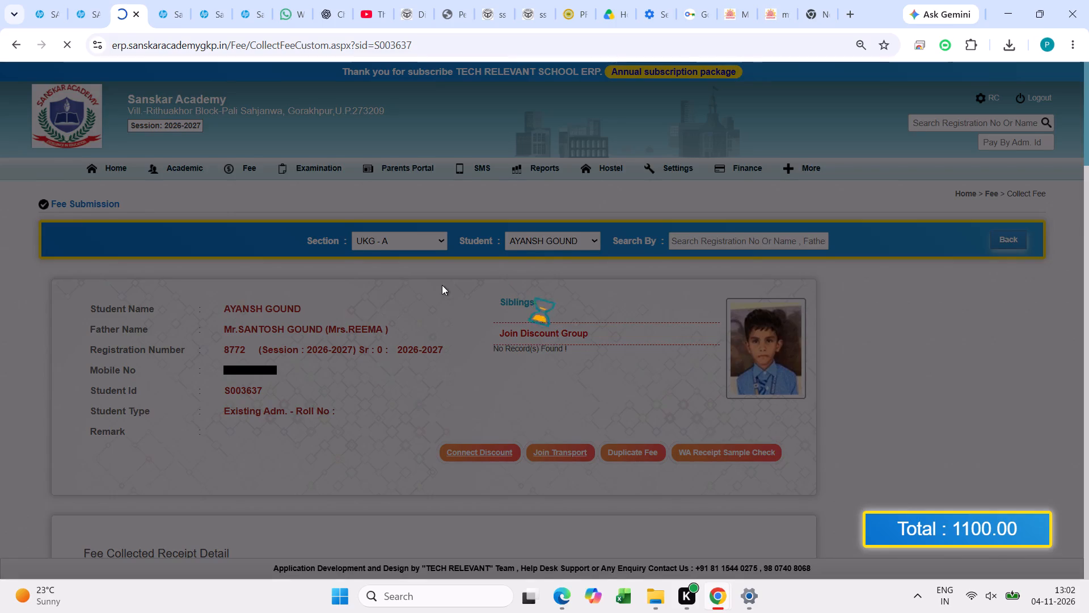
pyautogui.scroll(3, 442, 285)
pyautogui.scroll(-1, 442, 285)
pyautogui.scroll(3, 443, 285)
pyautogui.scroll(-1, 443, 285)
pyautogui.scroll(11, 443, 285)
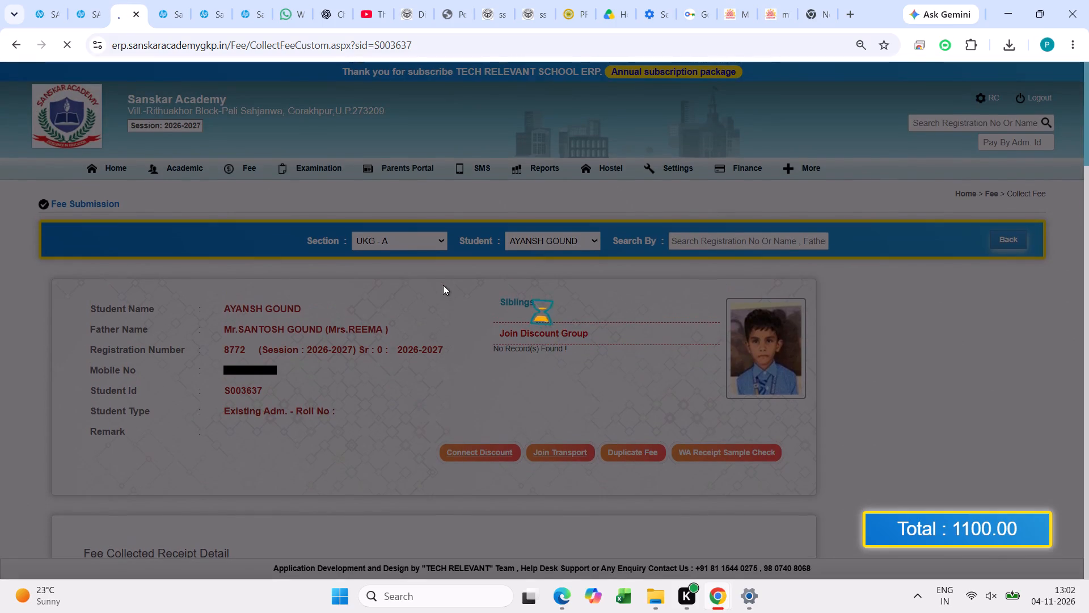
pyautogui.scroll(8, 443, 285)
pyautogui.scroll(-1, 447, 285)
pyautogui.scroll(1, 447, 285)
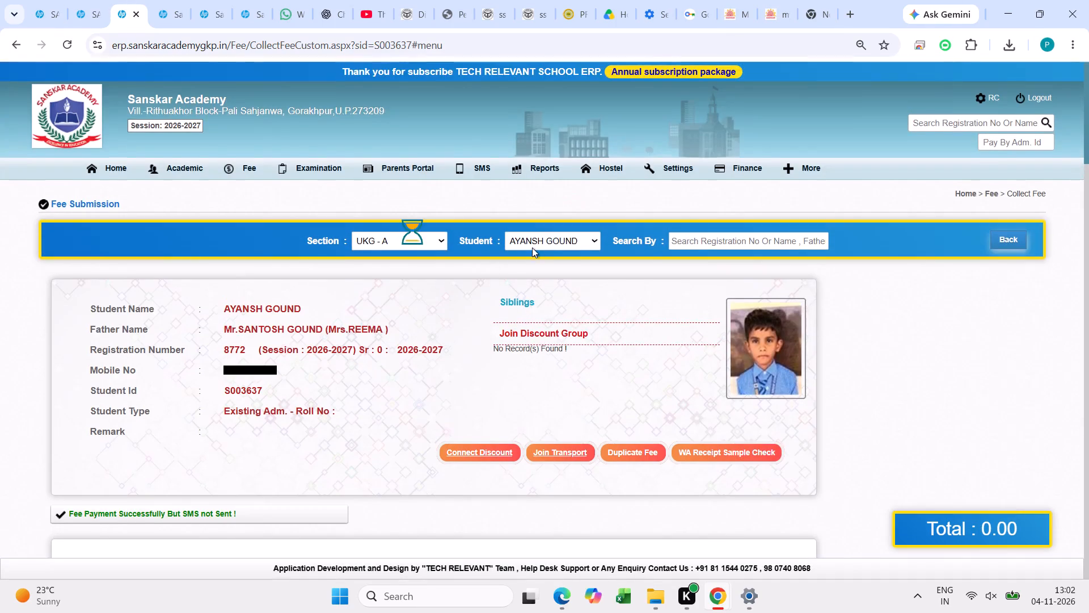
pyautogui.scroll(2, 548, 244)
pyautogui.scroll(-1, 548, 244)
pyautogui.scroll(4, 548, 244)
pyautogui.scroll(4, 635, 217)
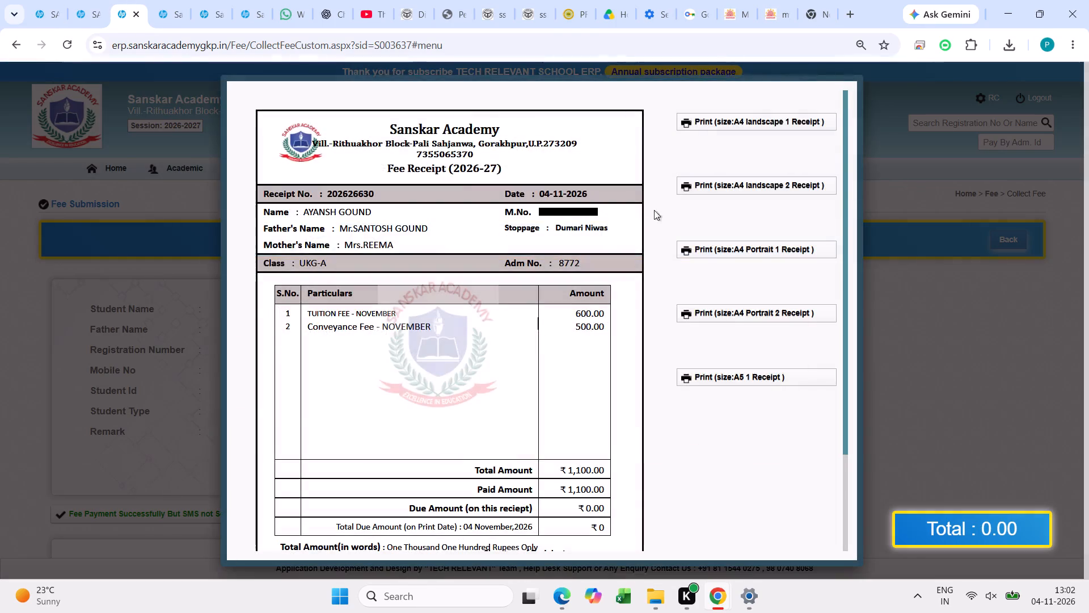
# Print the UKG student's November fee receipt in the A4 landscape 2 receipt format.
pyautogui.click(725, 184)
pyautogui.scroll(-4, 725, 184)
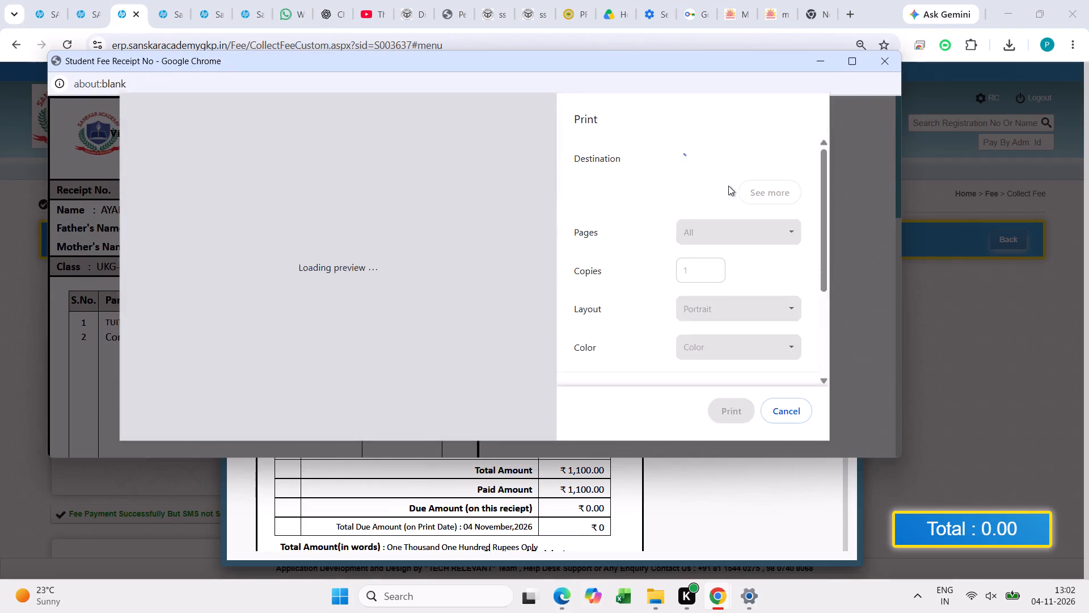
pyautogui.click(727, 408)
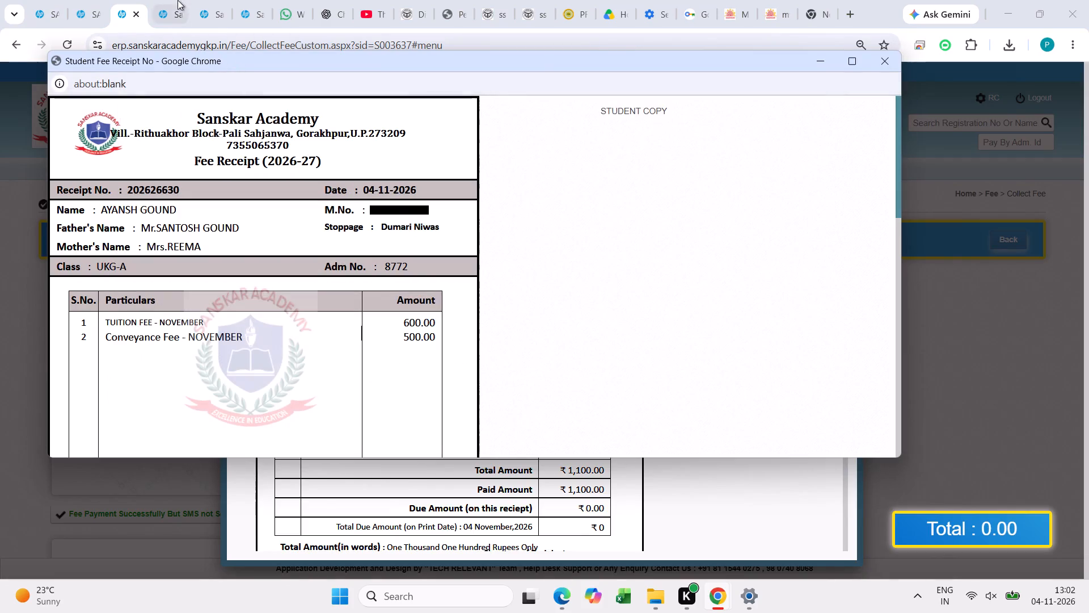
# Reload the class II student's fee submission page by searching their registration number and choosing the matching record.
pyautogui.click(170, 0)
pyautogui.scroll(9, 436, 205)
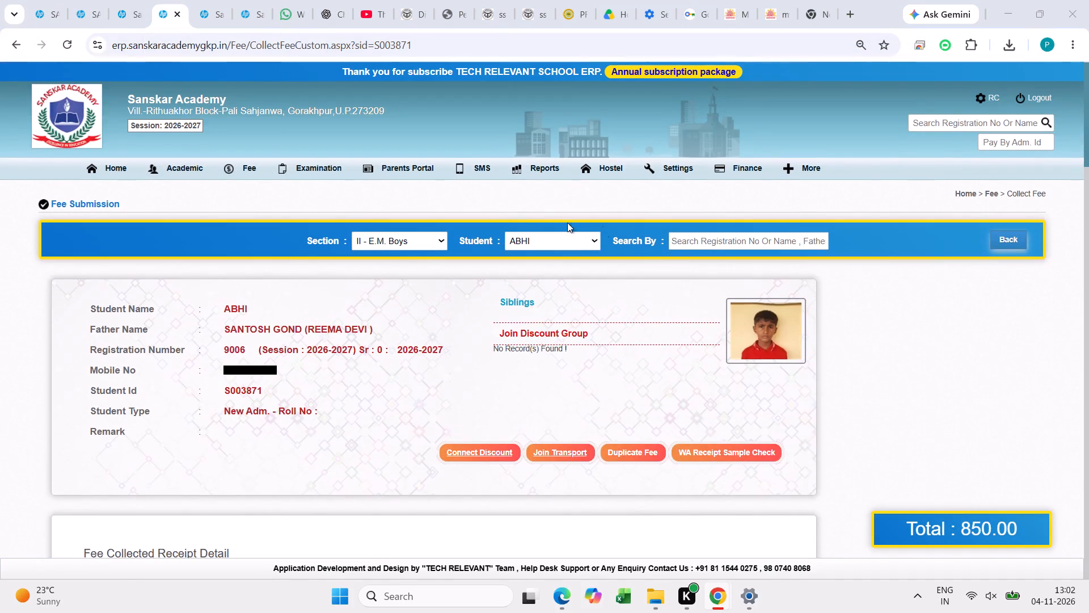
pyautogui.click(672, 237)
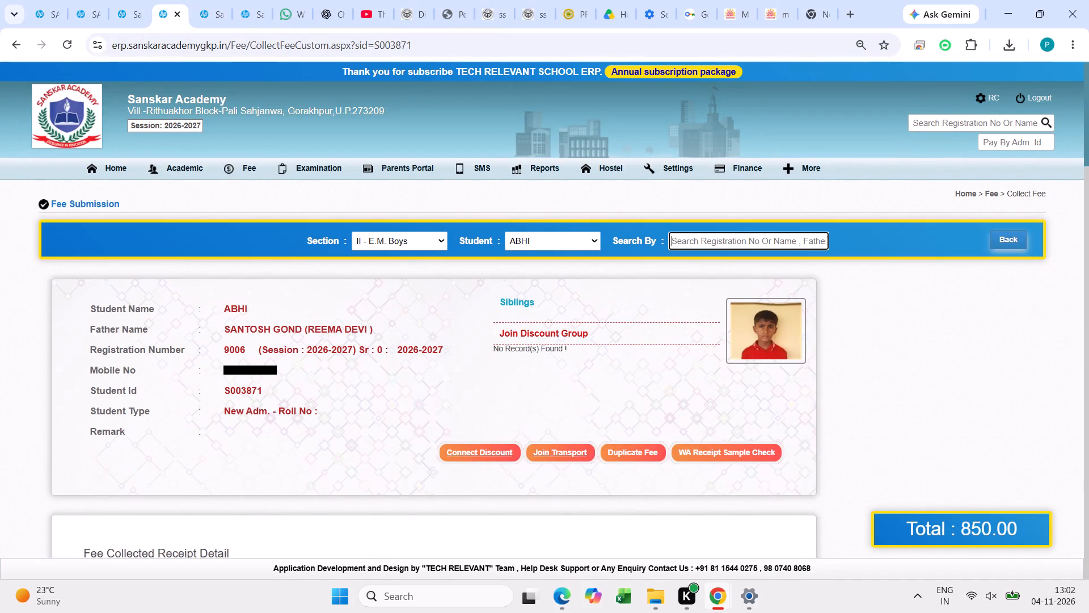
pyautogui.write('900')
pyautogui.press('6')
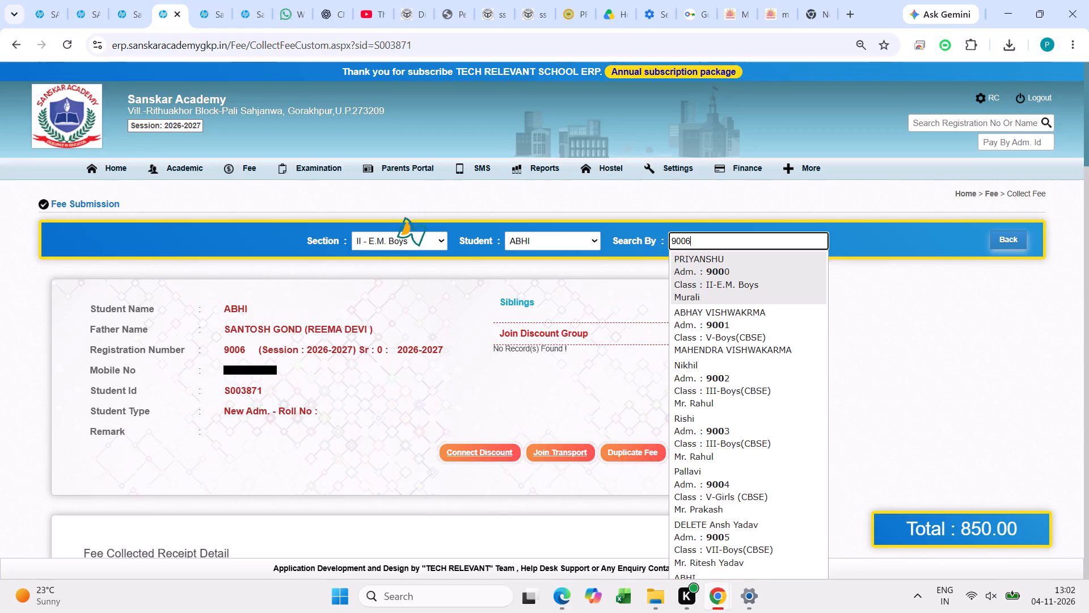
pyautogui.click(673, 288)
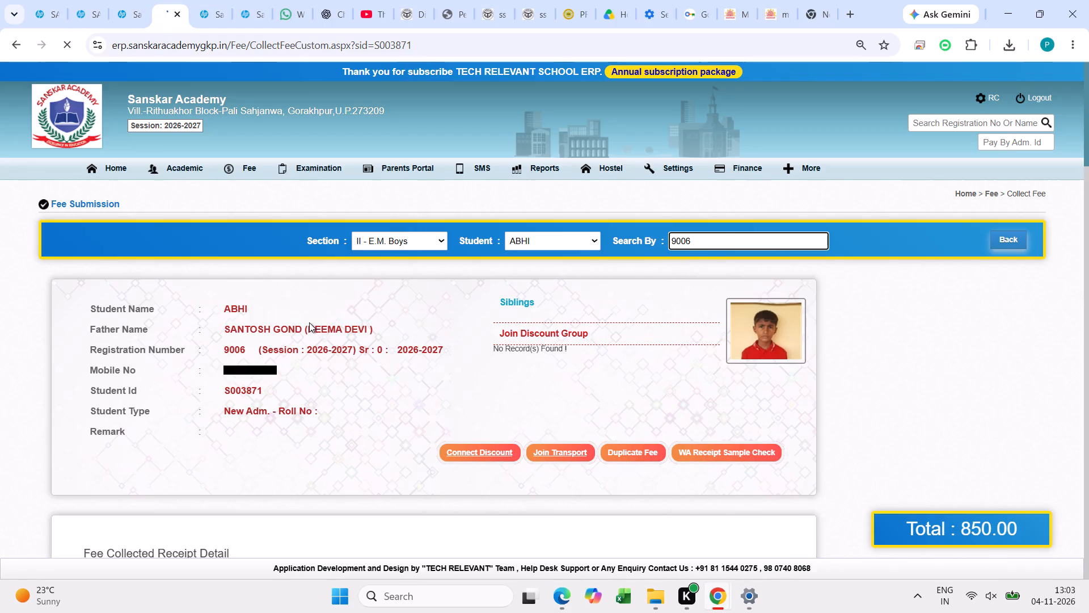
# Select only the class II student's November tuition fee of 600.00 and pay it.
pyautogui.scroll(-9, 309, 341)
pyautogui.scroll(1, 311, 350)
pyautogui.scroll(-1, 311, 350)
pyautogui.scroll(1, 311, 350)
pyautogui.scroll(-5, 311, 350)
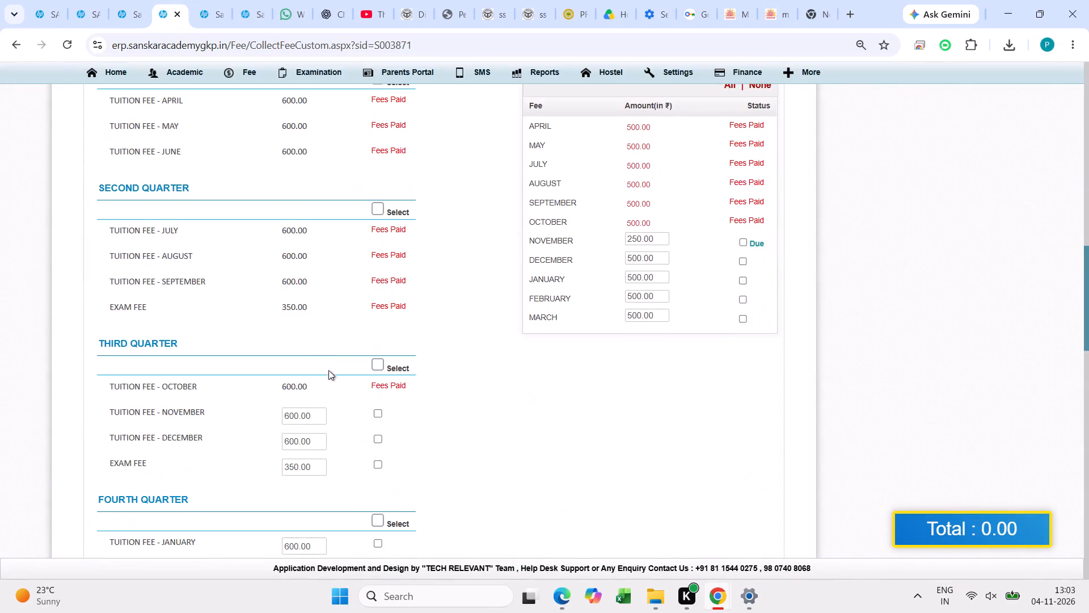
pyautogui.click(374, 412)
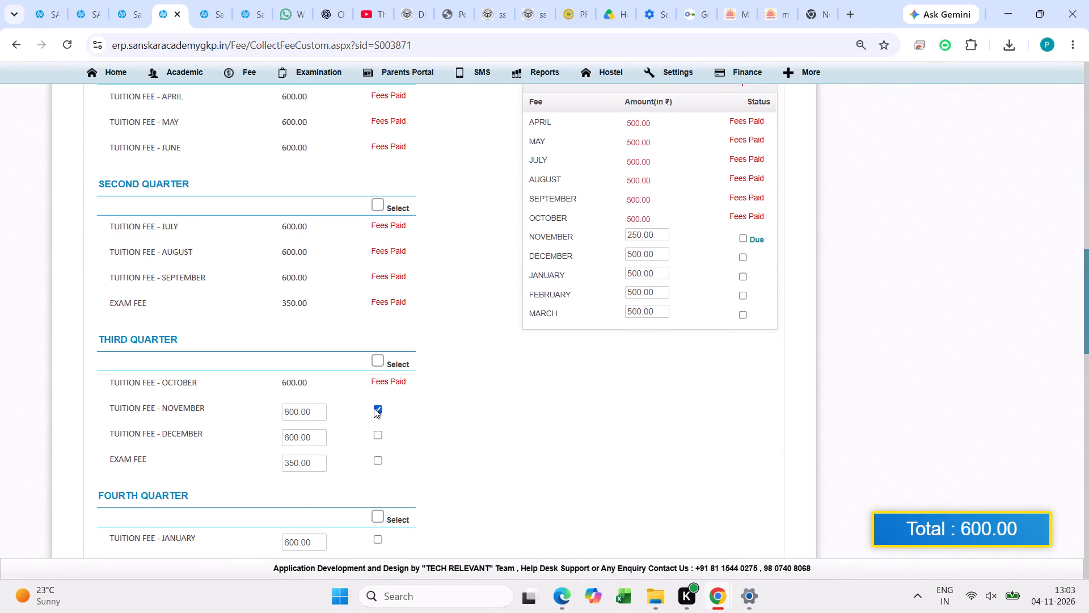
pyautogui.scroll(-10, 373, 408)
pyautogui.scroll(1, 373, 408)
pyautogui.scroll(-3, 373, 408)
pyautogui.scroll(1, 375, 408)
pyautogui.scroll(-4, 375, 408)
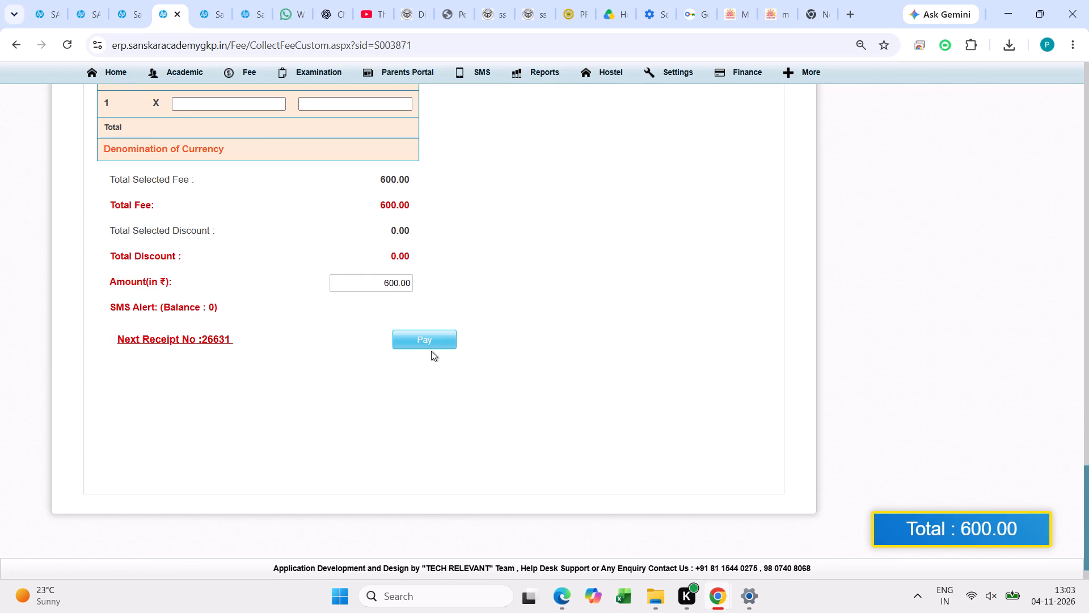
pyautogui.click(434, 331)
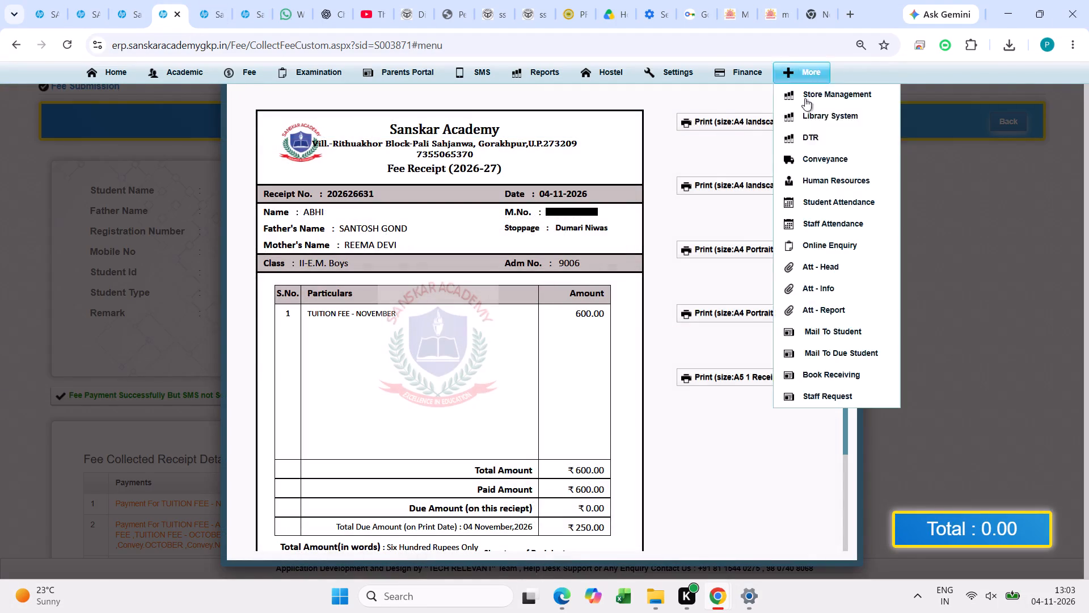
# Print one copy of the class II student's receipt in the A4 landscape 2 receipt format and close the receipt windows.
pyautogui.click(735, 182)
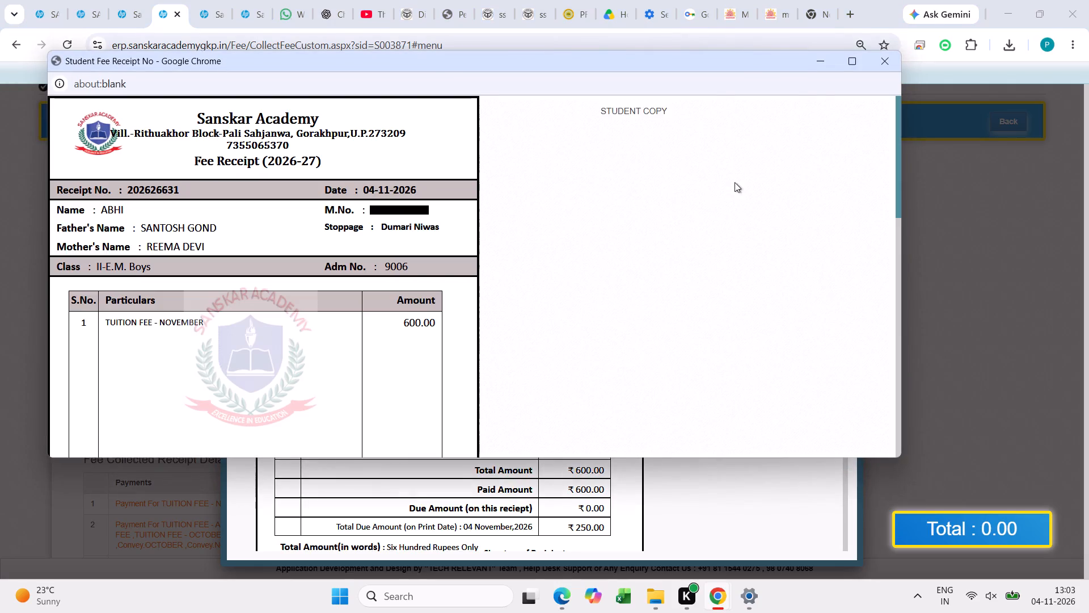
pyautogui.click(736, 404)
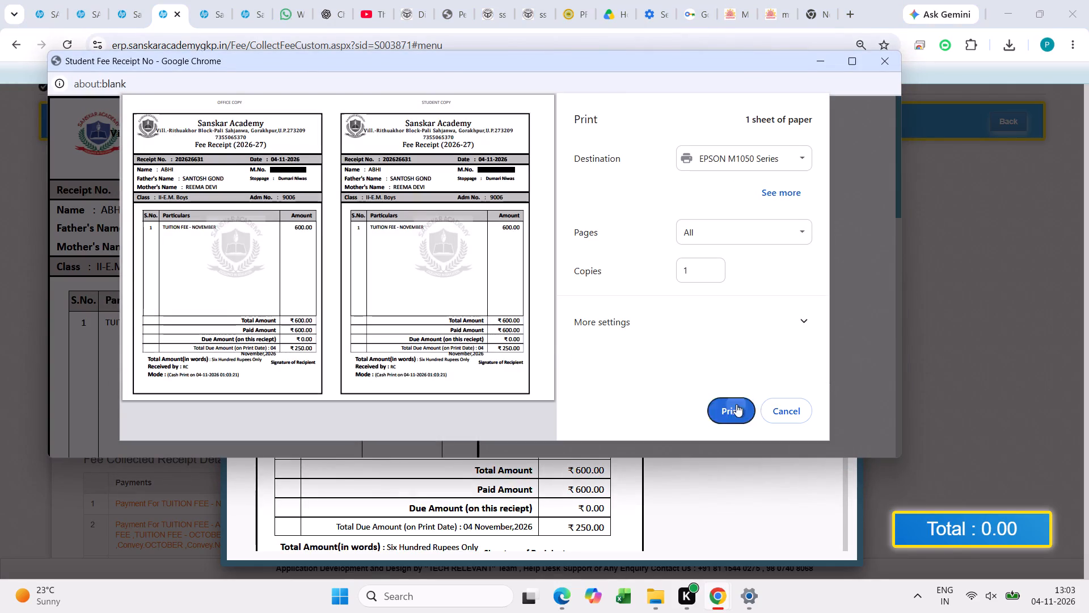
pyautogui.click(889, 51)
pyautogui.click(851, 123)
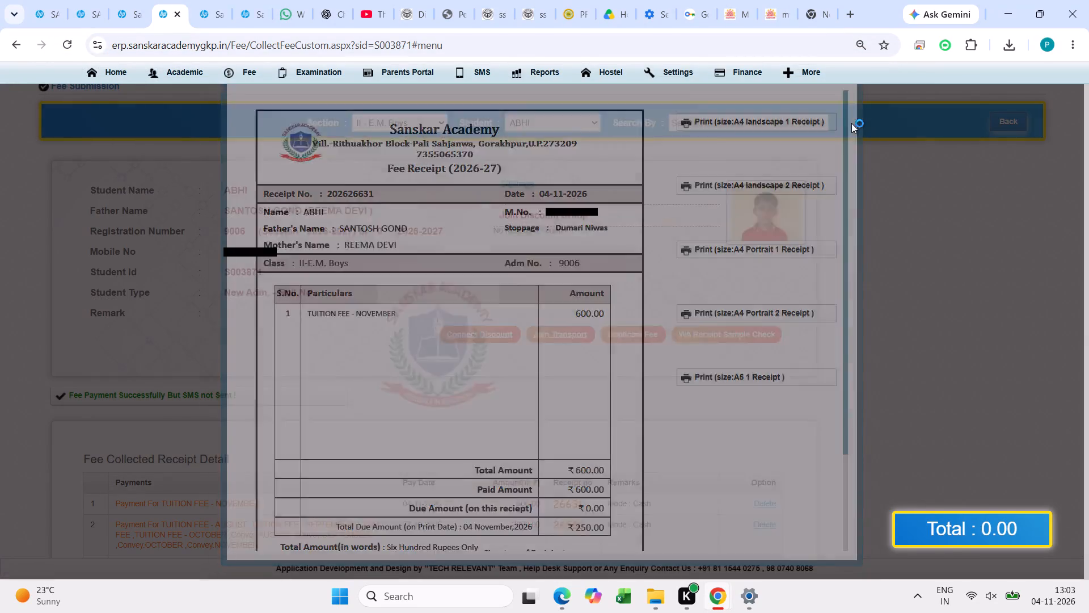
# Search the student records for MINA, choose the class I student, and open their fee payment page.
pyautogui.scroll(3, 961, 83)
pyautogui.click(978, 127)
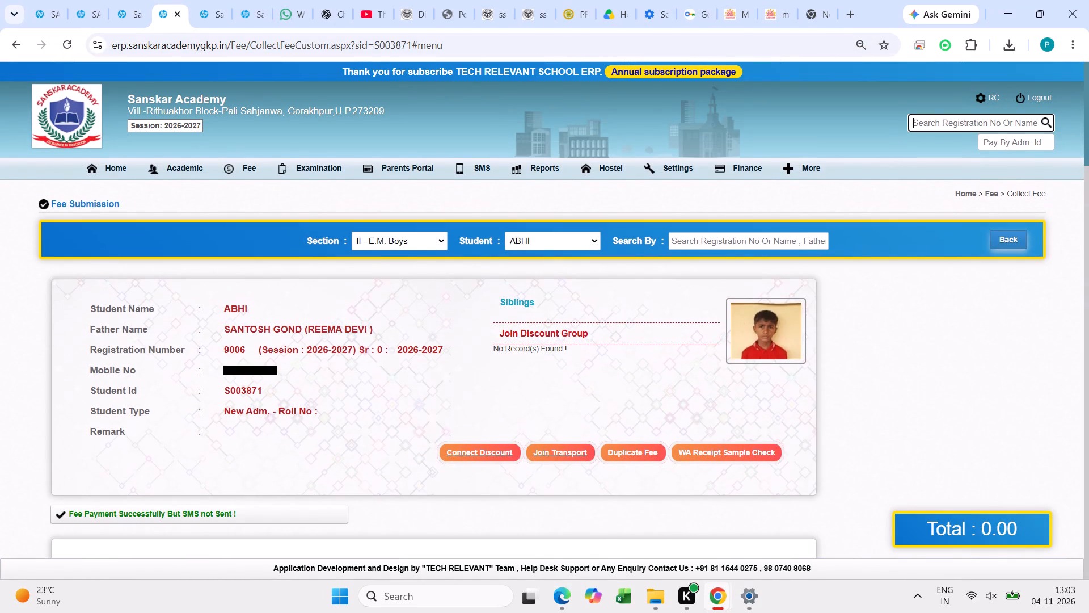
pyautogui.write('MINA')
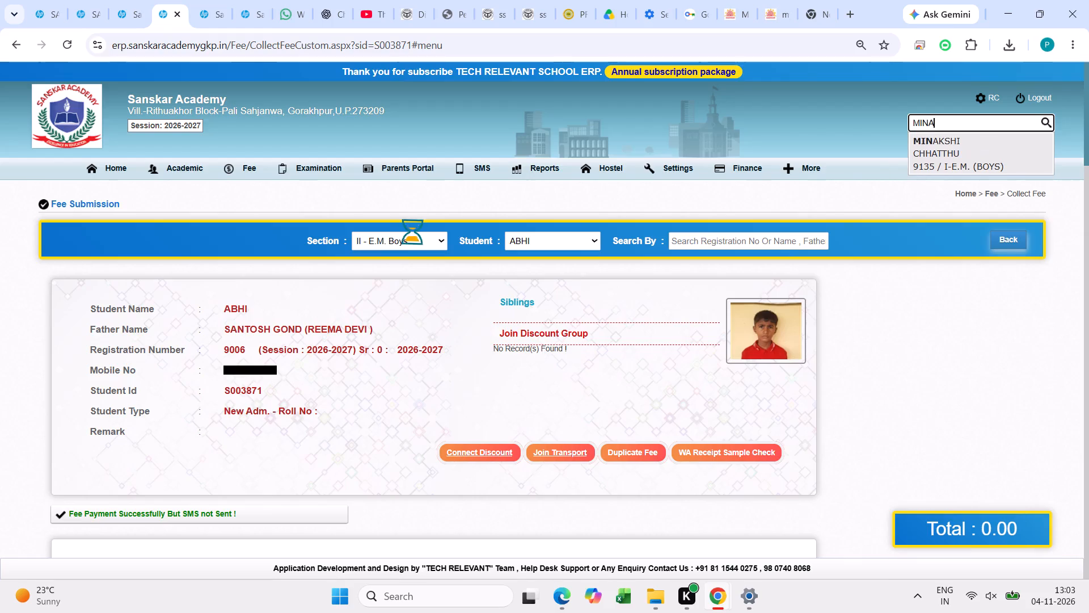
pyautogui.press('Return')
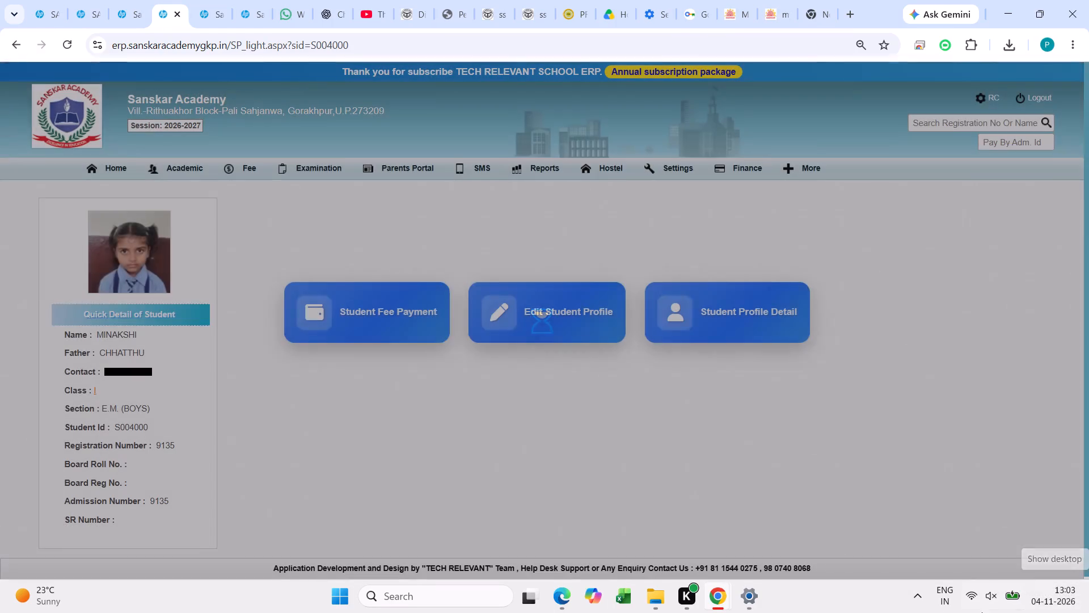
pyautogui.click(361, 303)
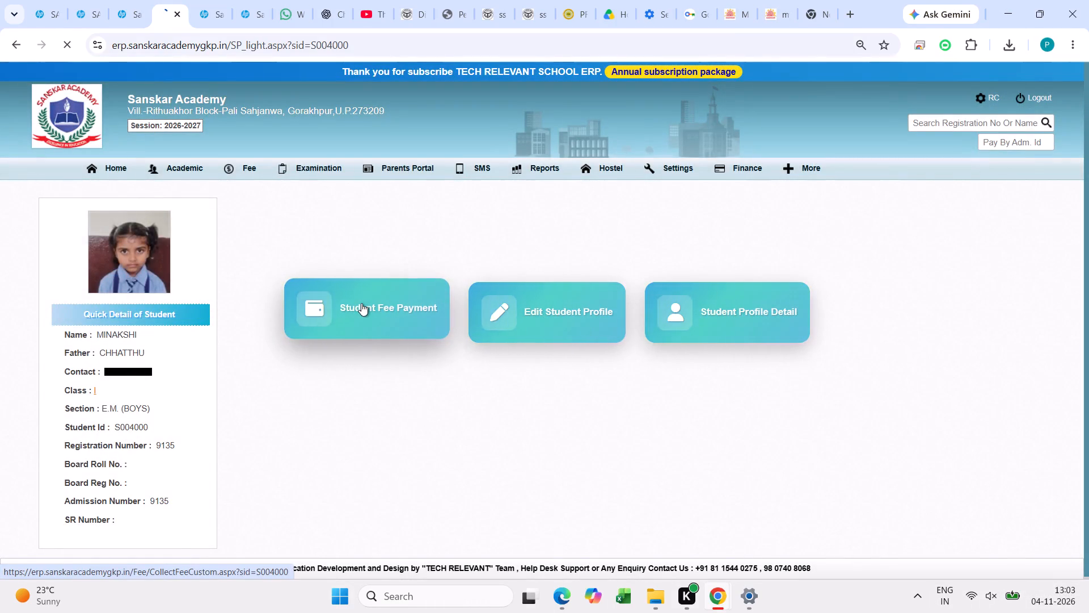
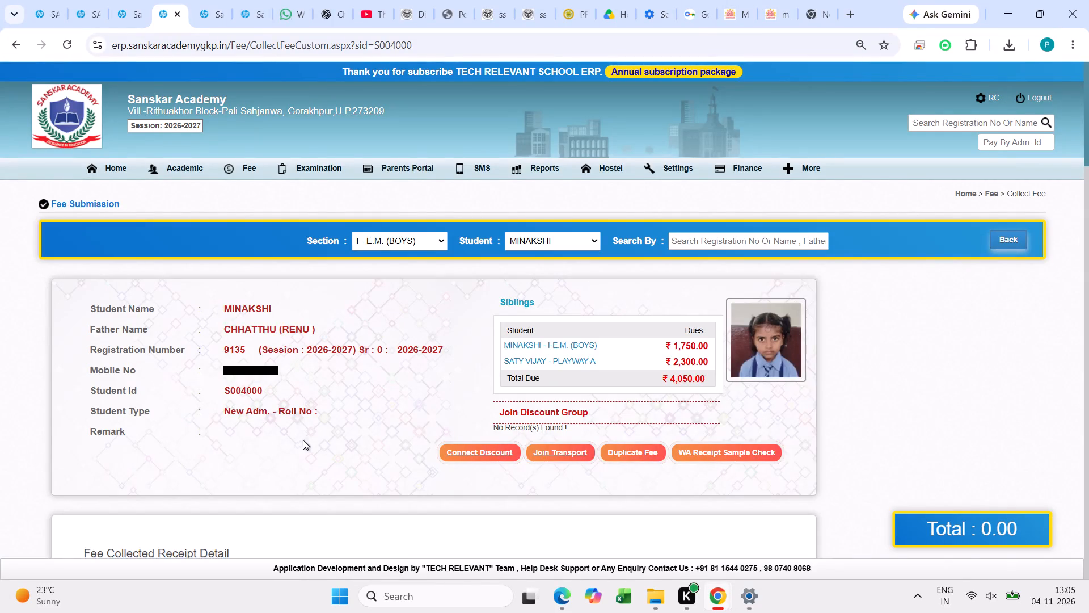
# Open the class I student's detail profile from the student name on the fee submission page.
pyautogui.click(262, 314)
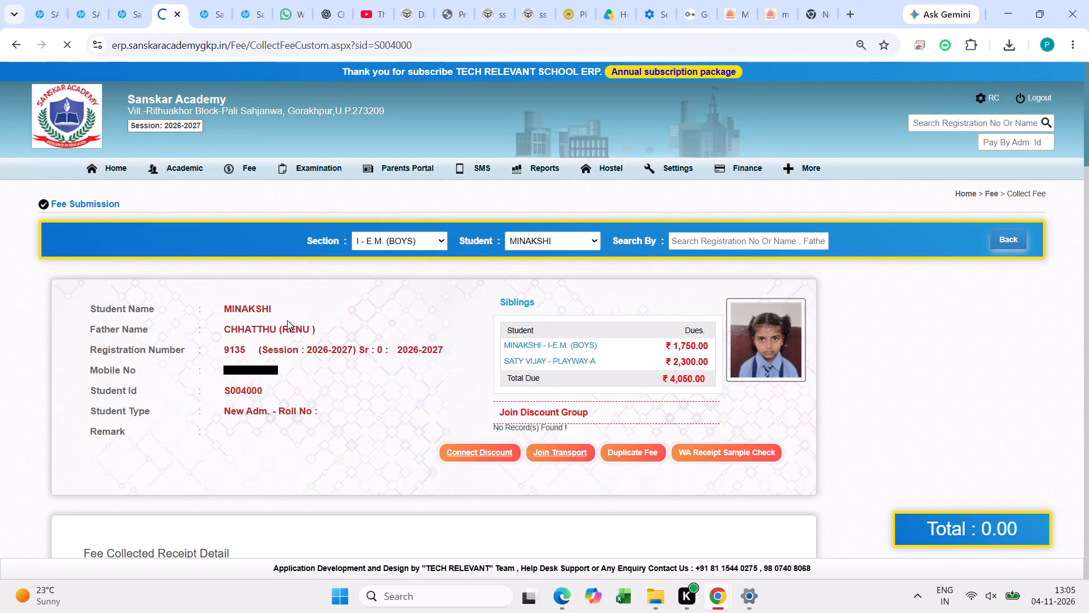
pyautogui.rightClick(287, 320)
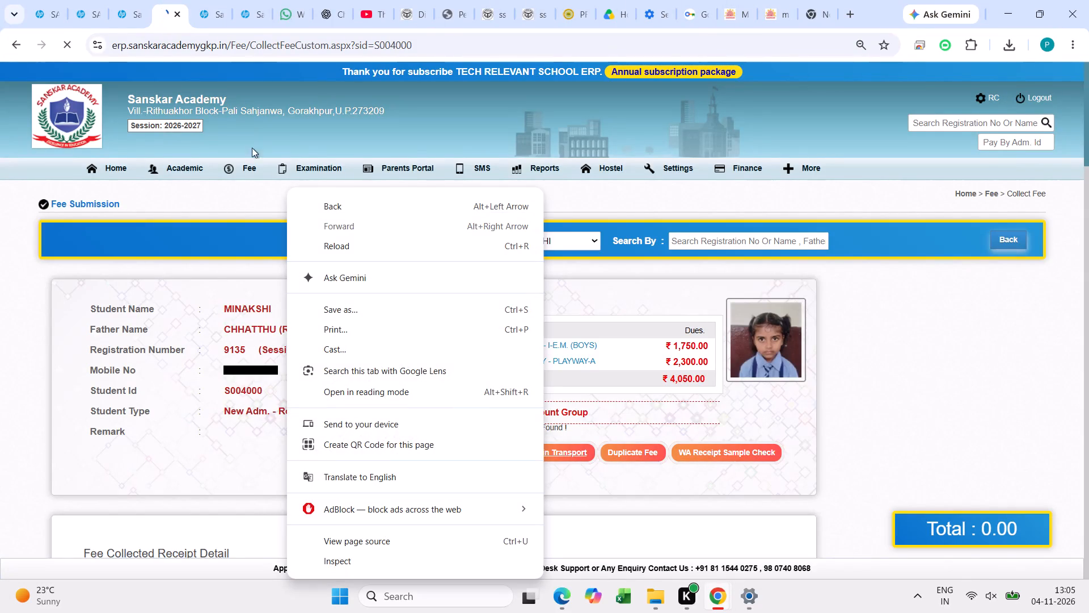
pyautogui.click(173, 389)
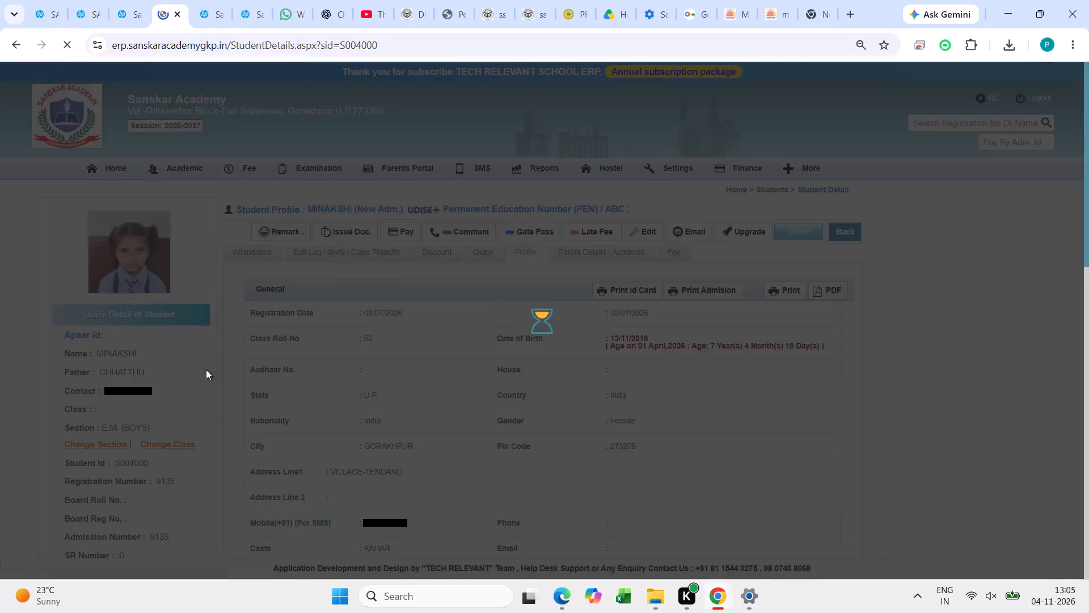
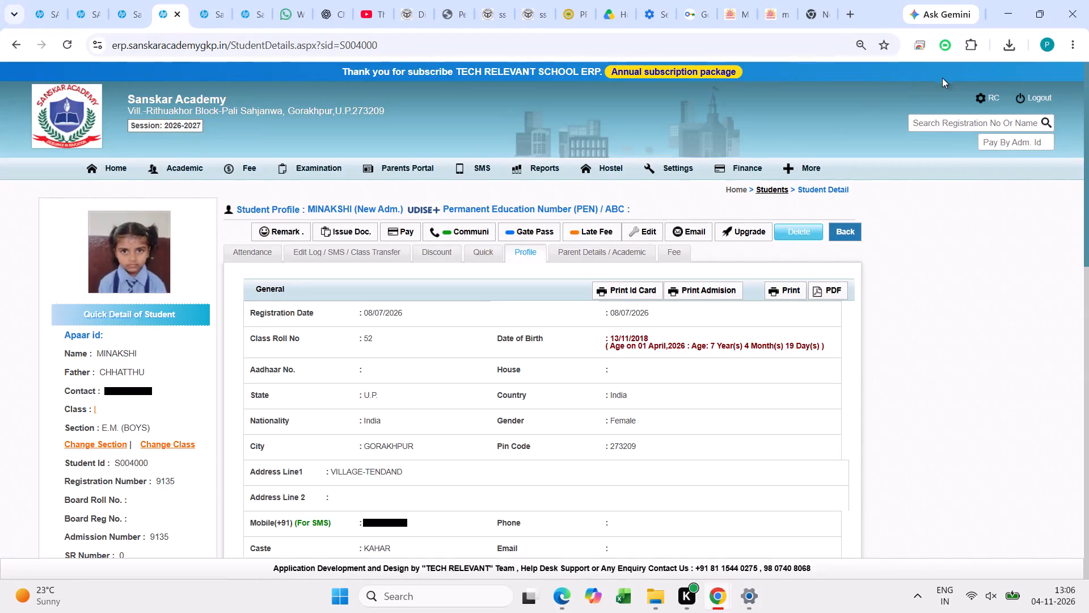
# Search the Sanskar Academy student records for AYUSH.
pyautogui.click(943, 131)
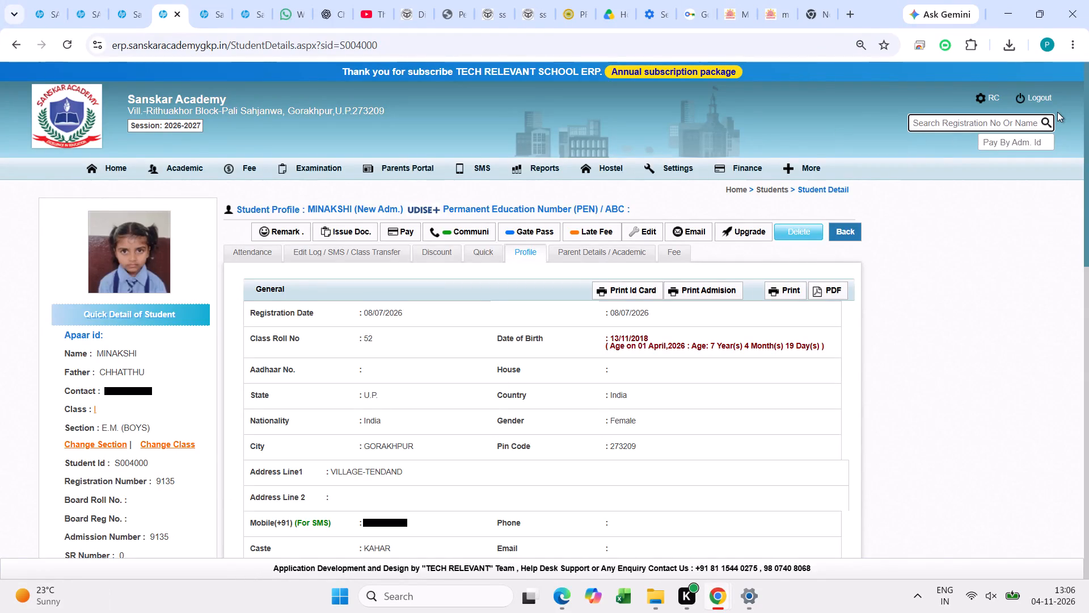
pyautogui.write('AYUSH')
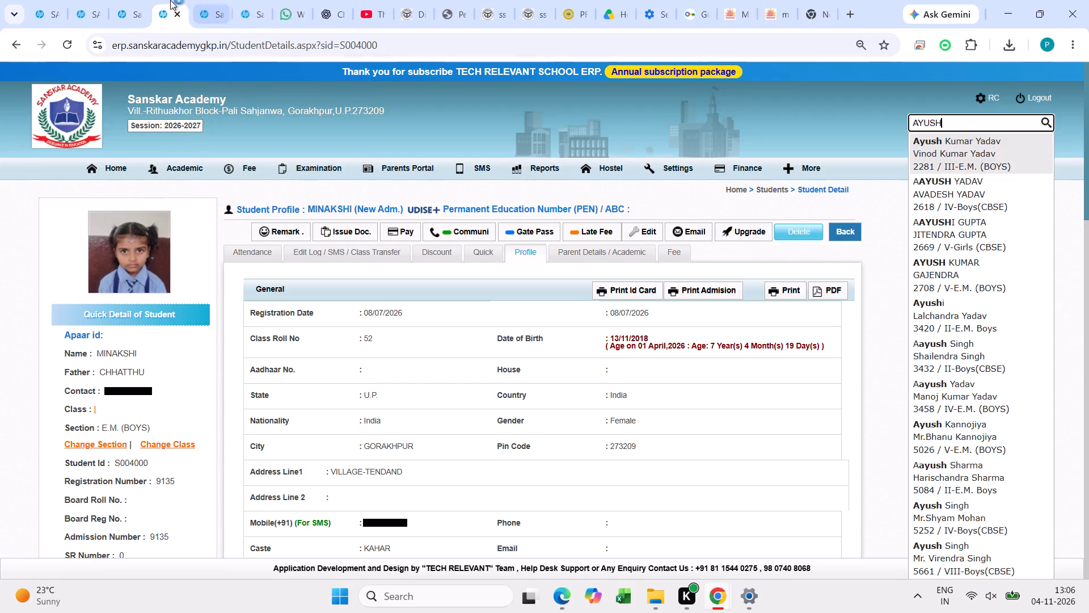
pyautogui.click(87, 0)
pyautogui.click(911, 132)
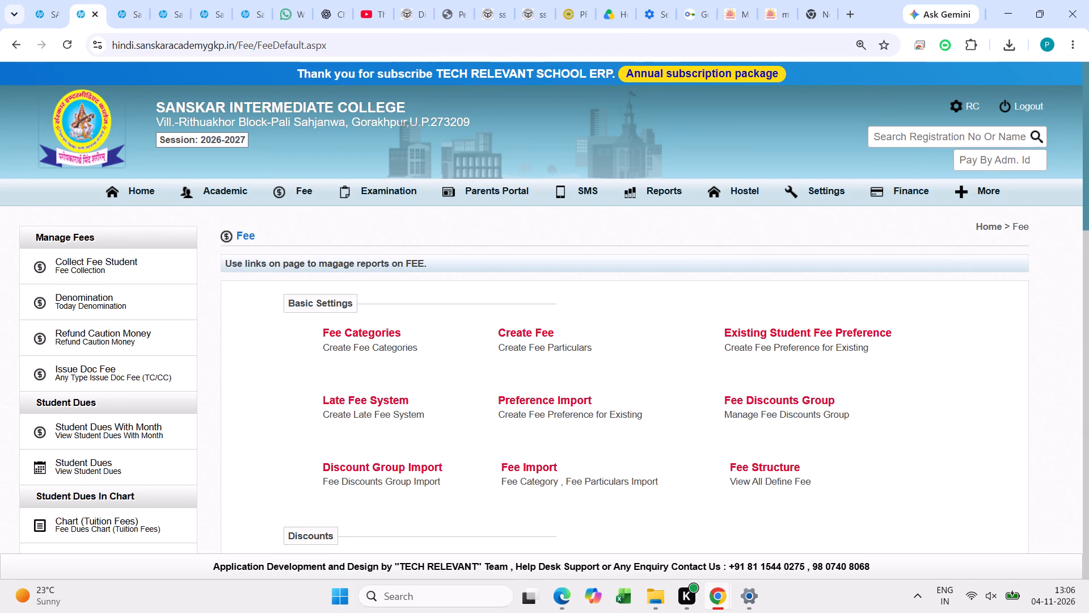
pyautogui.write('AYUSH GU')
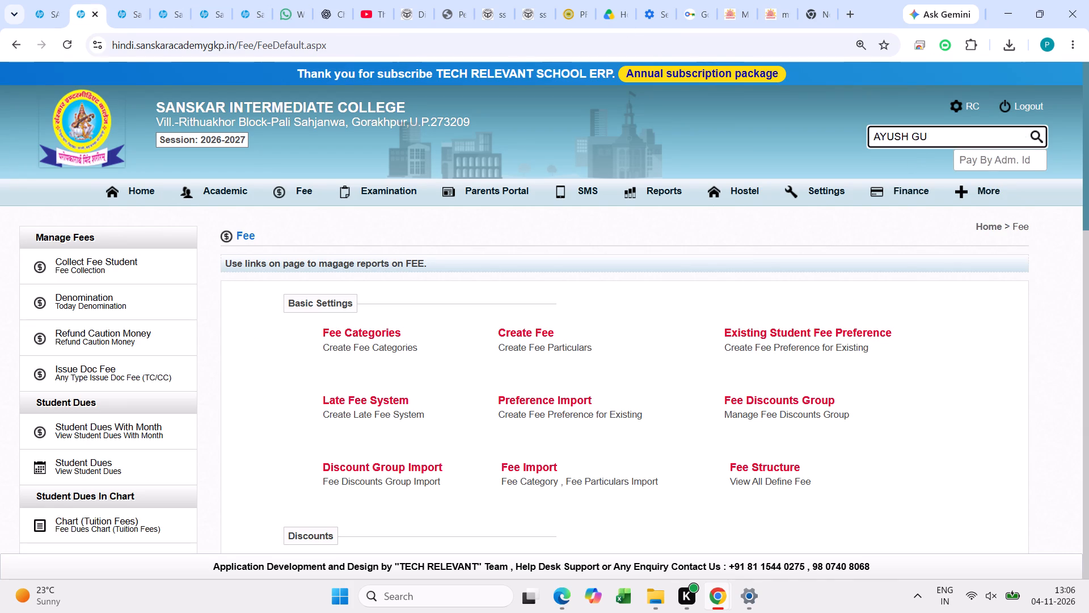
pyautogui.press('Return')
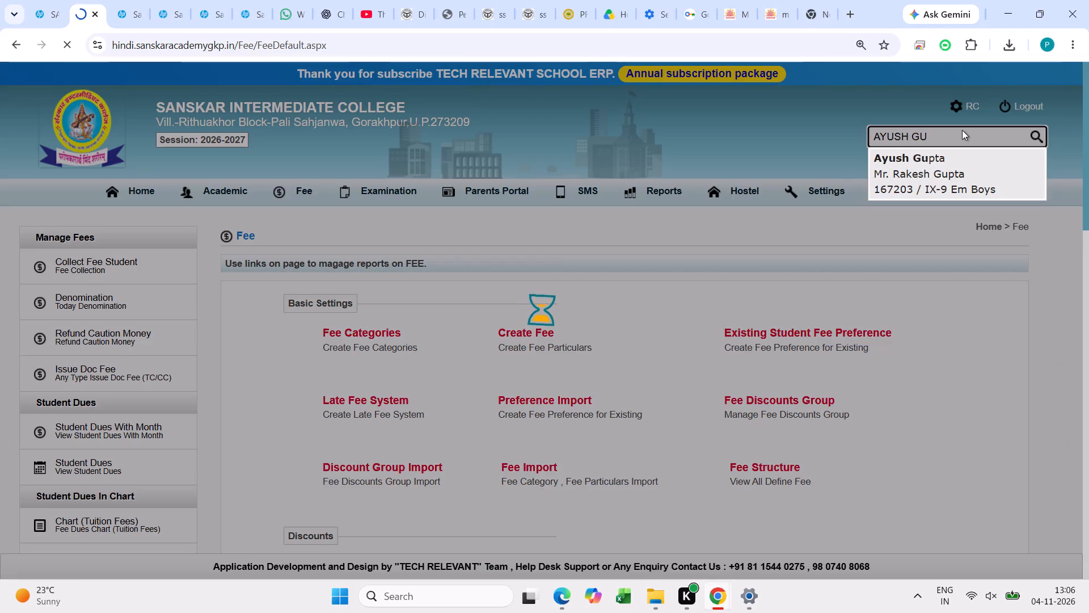
pyautogui.click(955, 172)
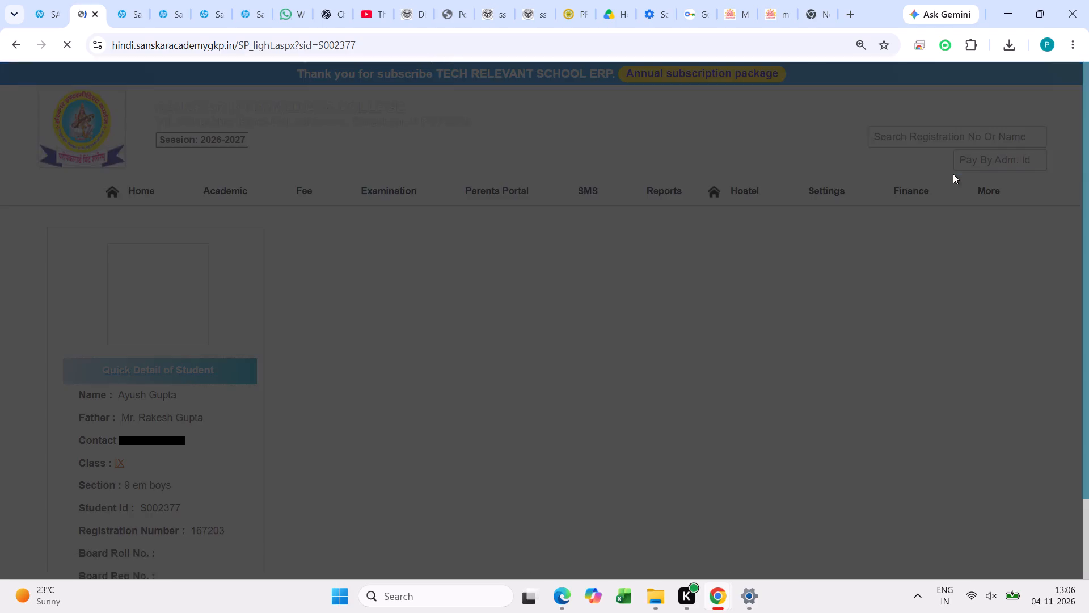
pyautogui.click(470, 365)
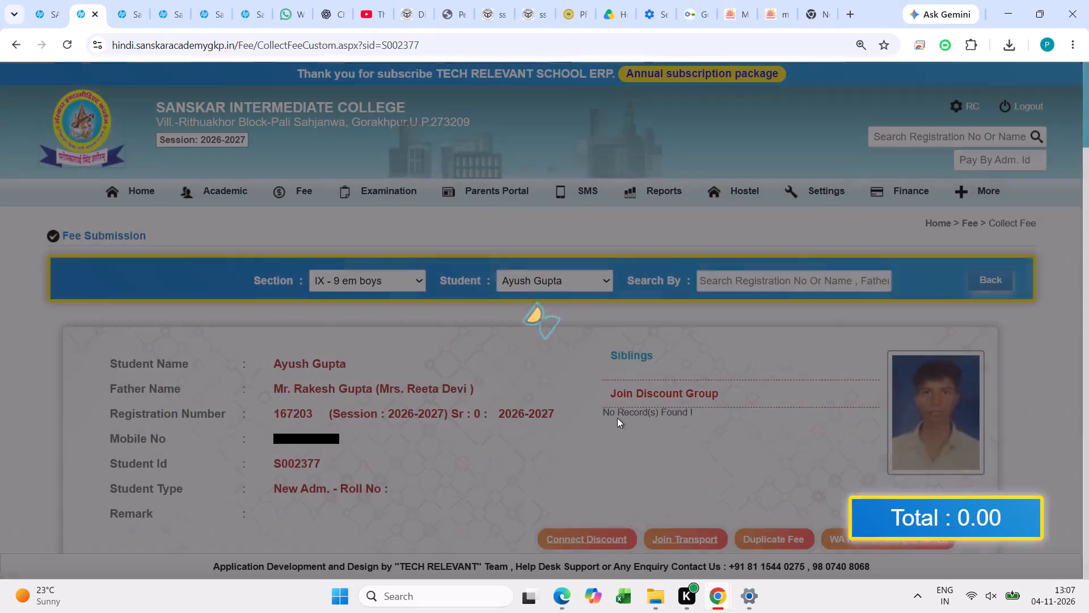
# Select Exam Fee - I, the October tuition fee and the October transport fee for payment.
pyautogui.scroll(-16, 524, 431)
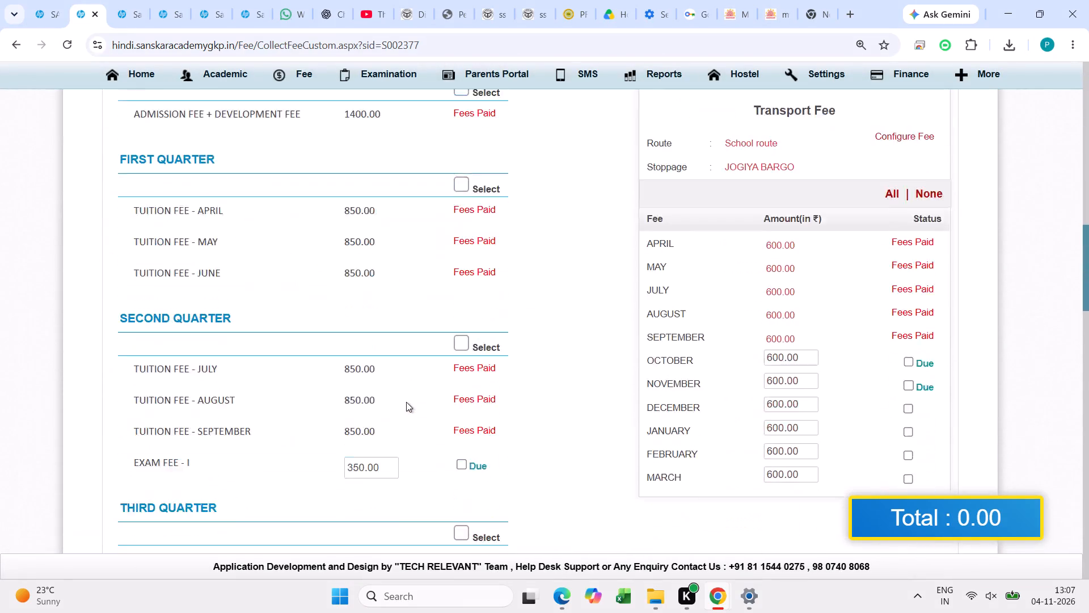
pyautogui.scroll(-1, 406, 402)
pyautogui.click(461, 368)
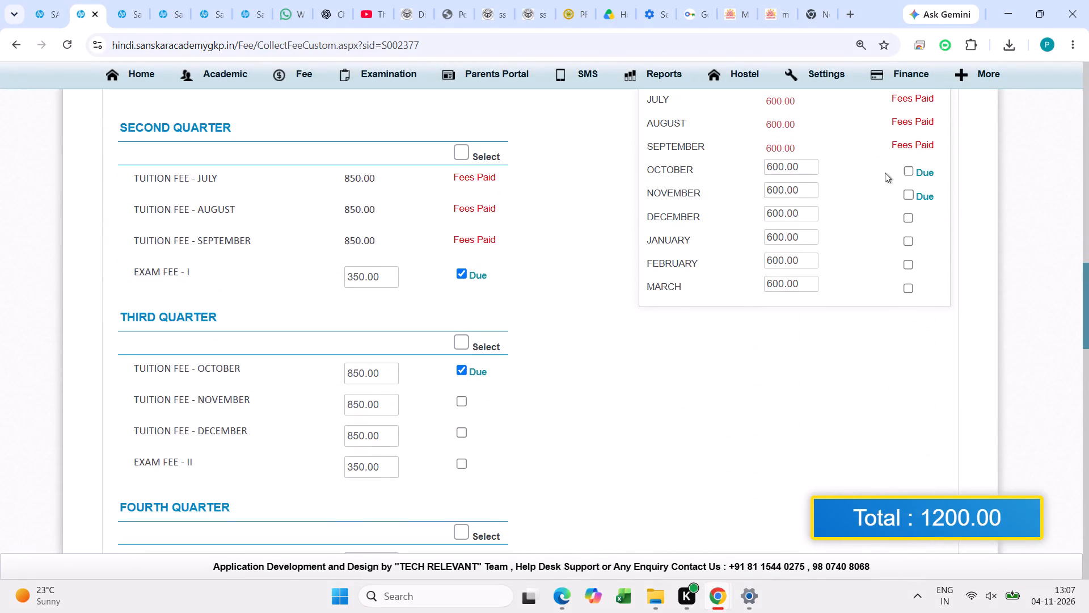
pyautogui.click(907, 170)
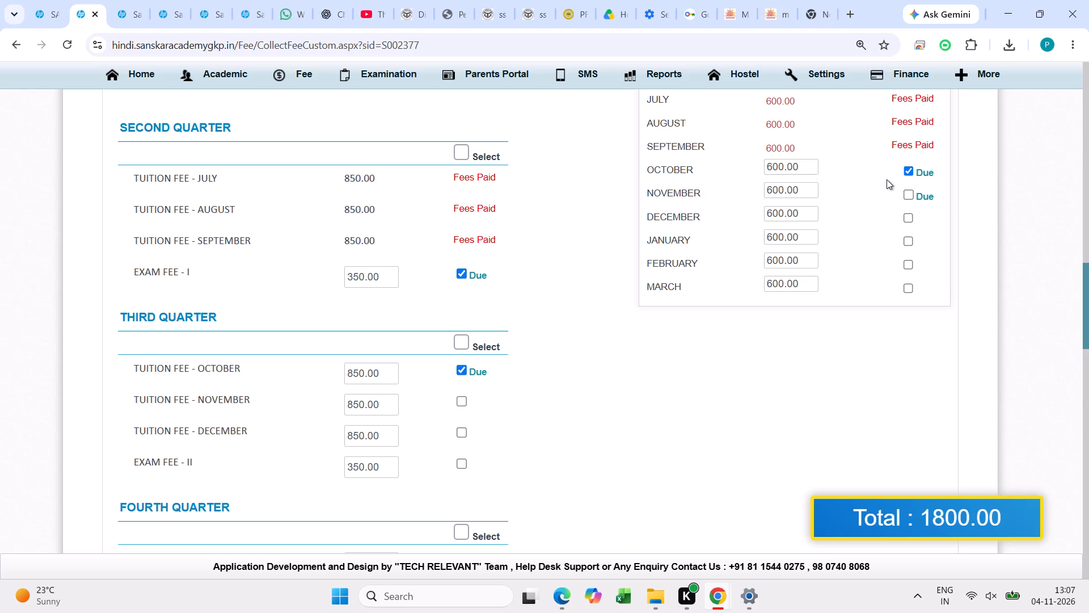
# Set the paid amount to 1400 and pay the selected fees.
pyautogui.scroll(-1, 921, 144)
pyautogui.scroll(1, 921, 146)
pyautogui.scroll(-1, 919, 150)
pyautogui.scroll(1, 914, 158)
pyautogui.scroll(-17, 911, 164)
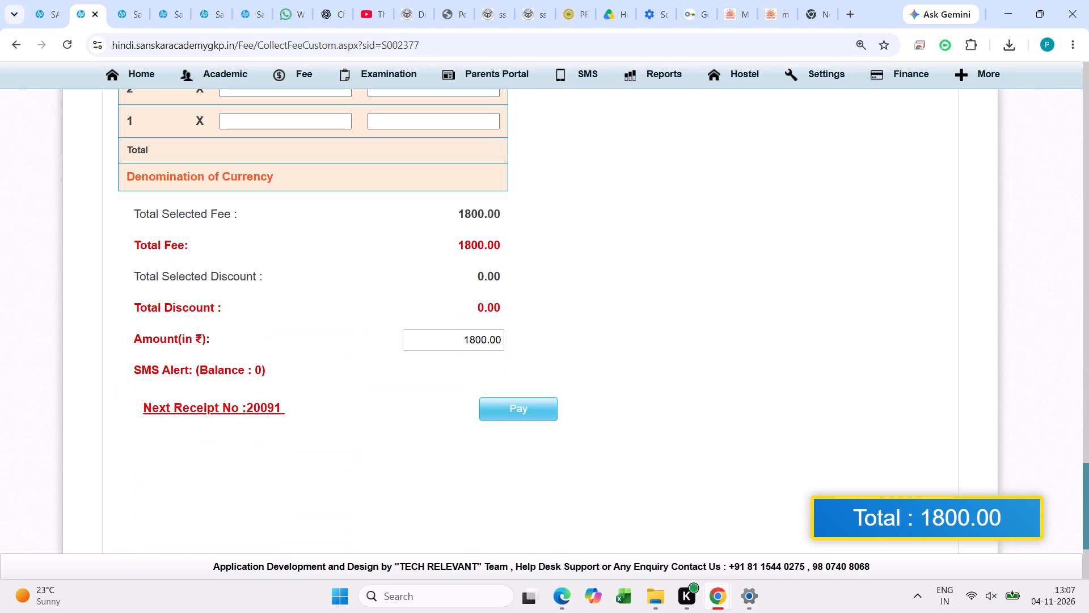
pyautogui.moveTo(465, 336); pyautogui.dragTo(418, 337)
pyautogui.moveTo(499, 339); pyautogui.dragTo(387, 336)
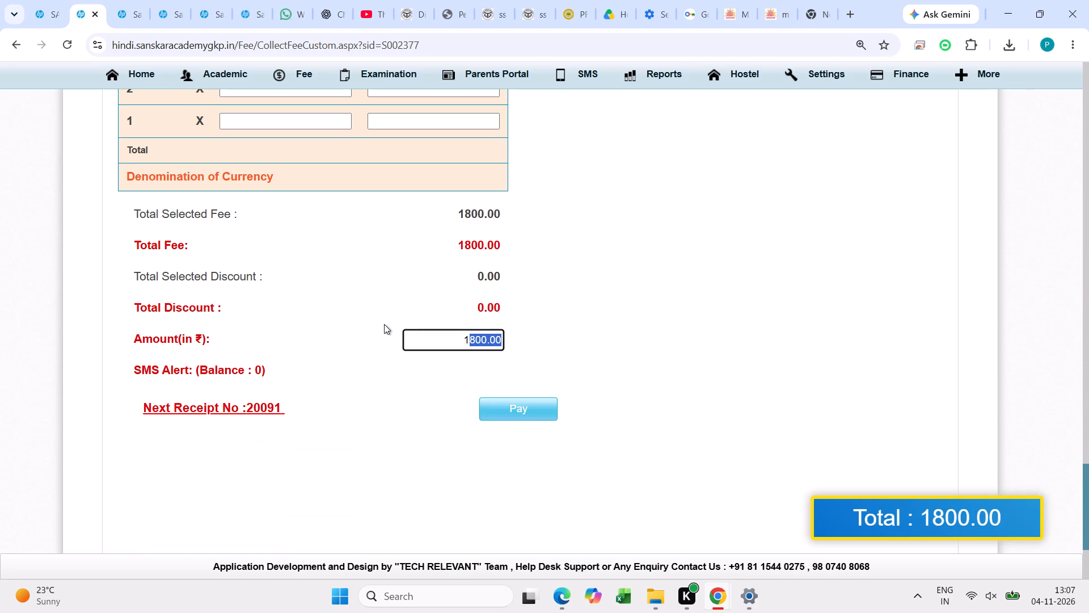
pyautogui.press('1')
pyautogui.press('4')
pyautogui.press('0')
pyautogui.press('0')
pyautogui.click(620, 310)
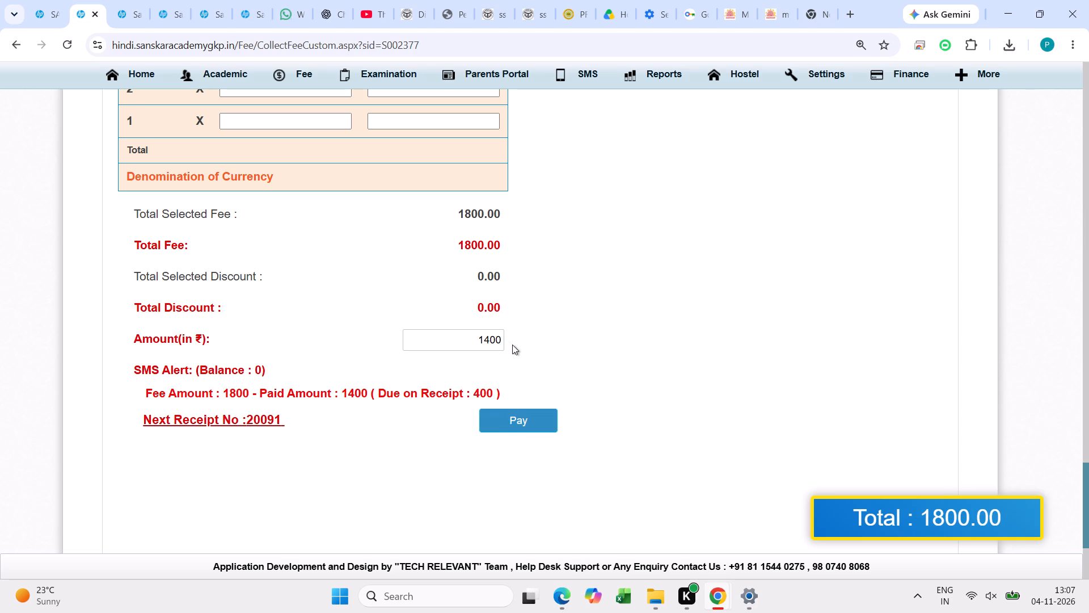
pyautogui.click(514, 420)
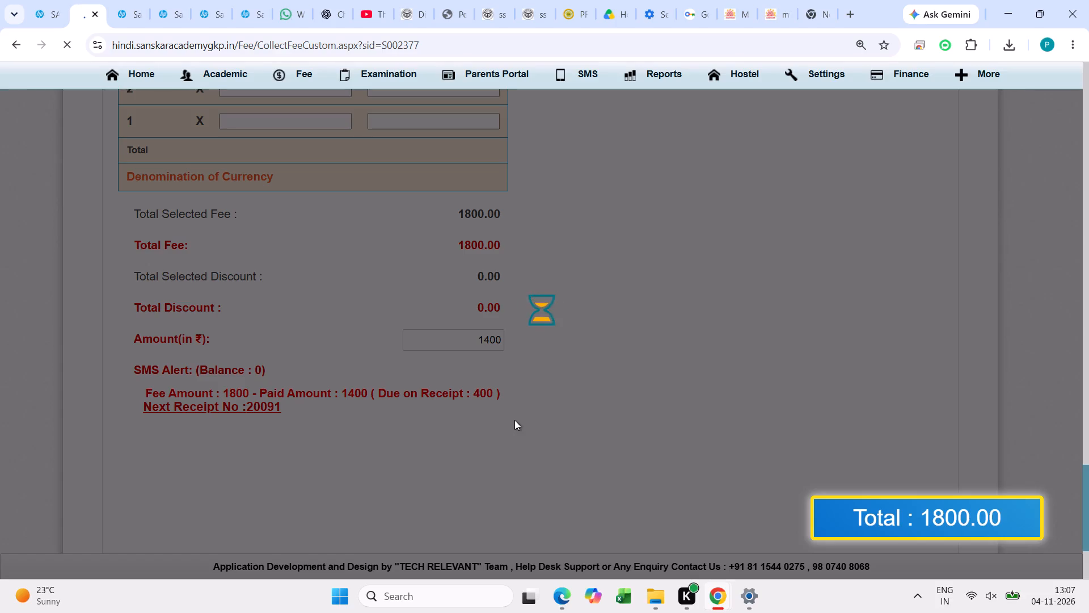
# Print the new fee receipt in the A4 landscape 2 Receipt format and close the receipt view.
pyautogui.scroll(1, 565, 386)
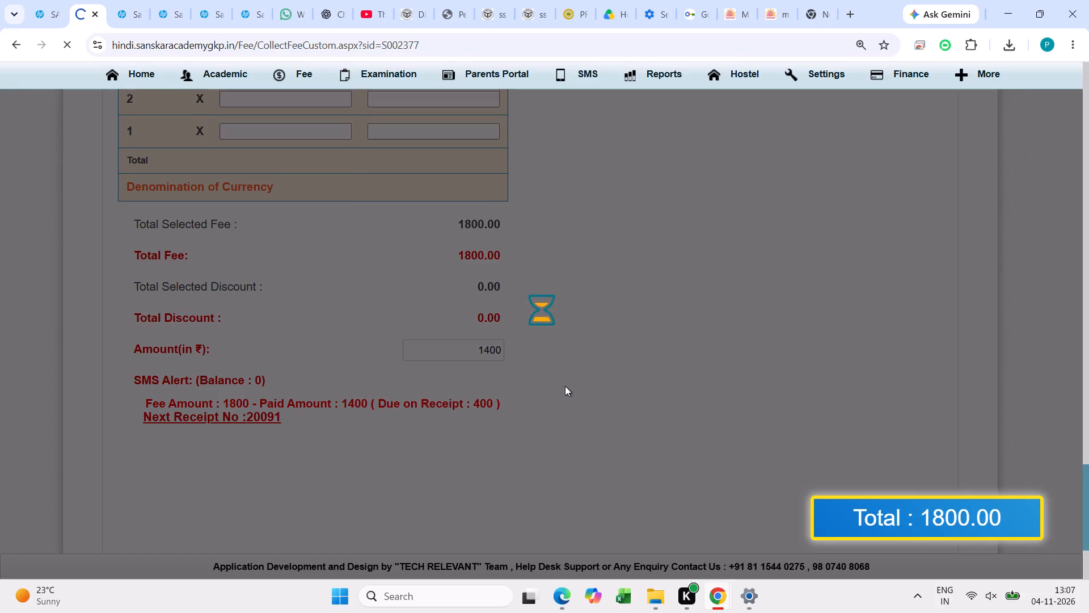
pyautogui.scroll(10, 565, 386)
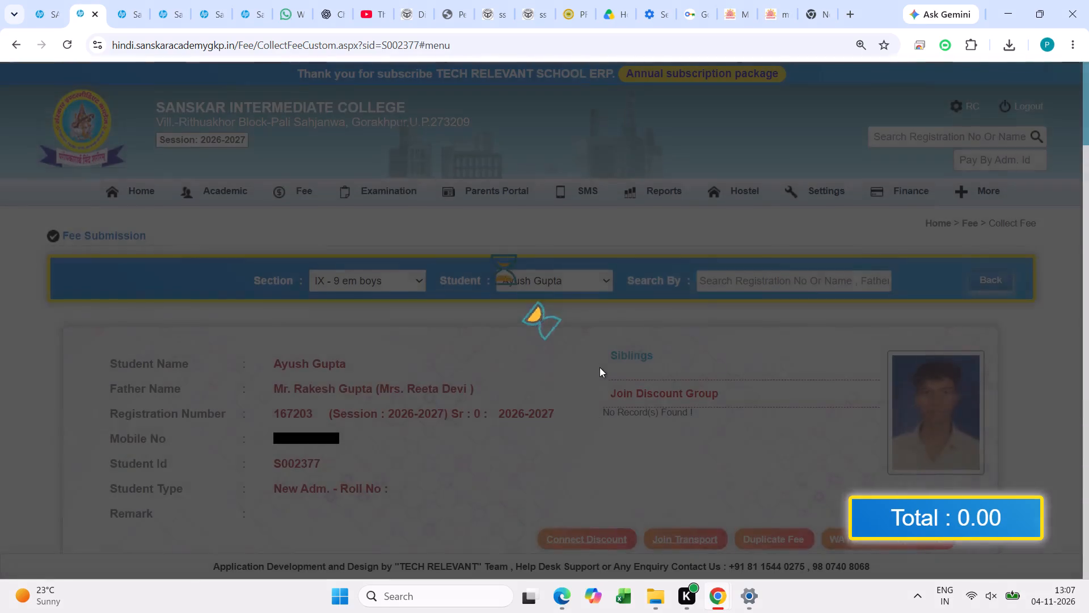
pyautogui.scroll(4, 634, 343)
pyautogui.scroll(-1, 687, 293)
pyautogui.scroll(1, 687, 293)
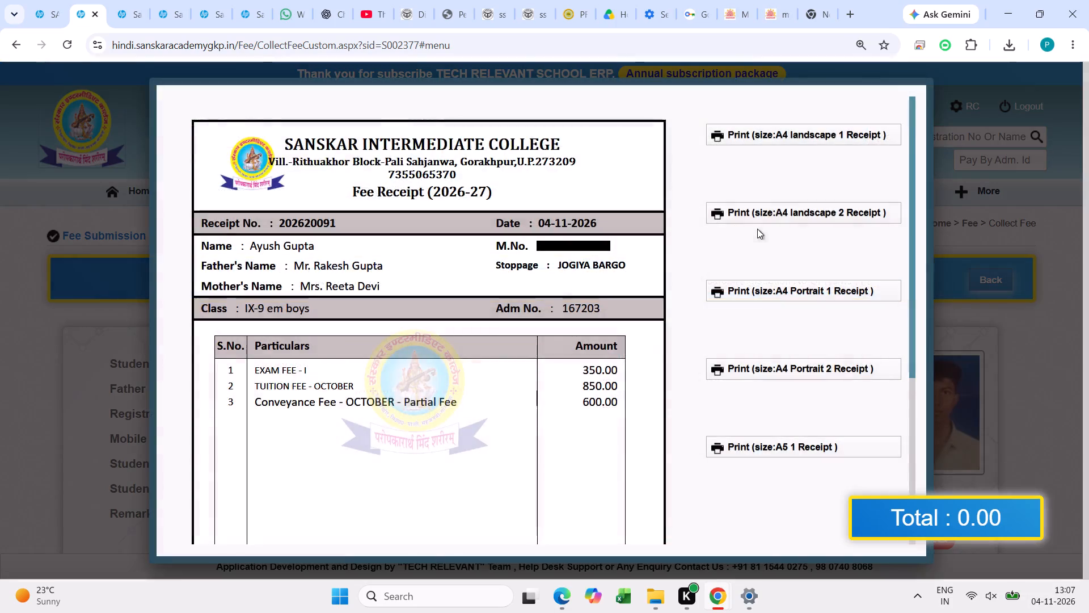
pyautogui.click(775, 207)
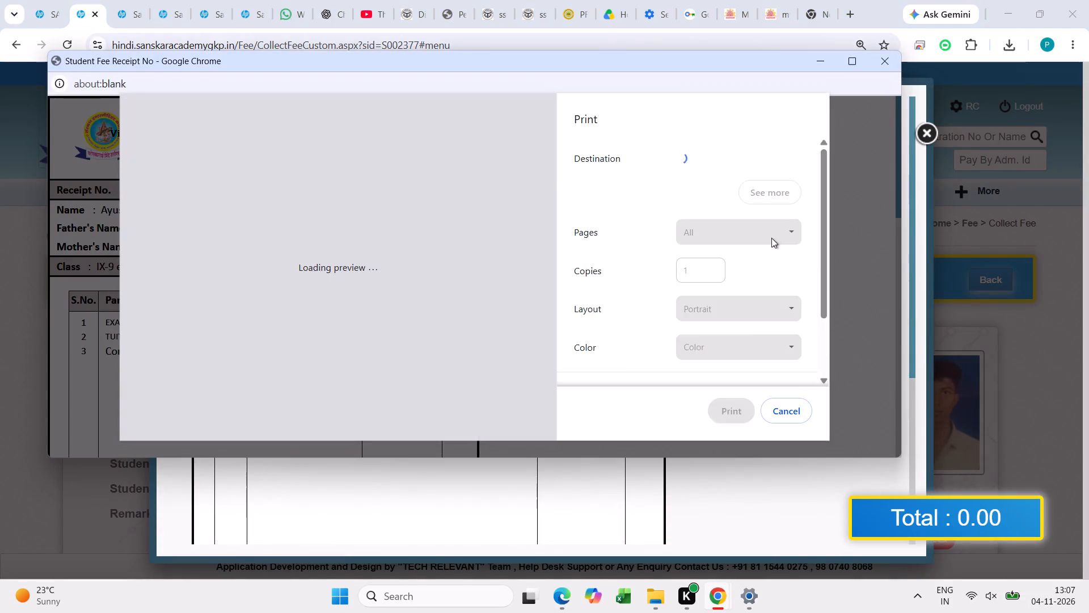
pyautogui.click(717, 420)
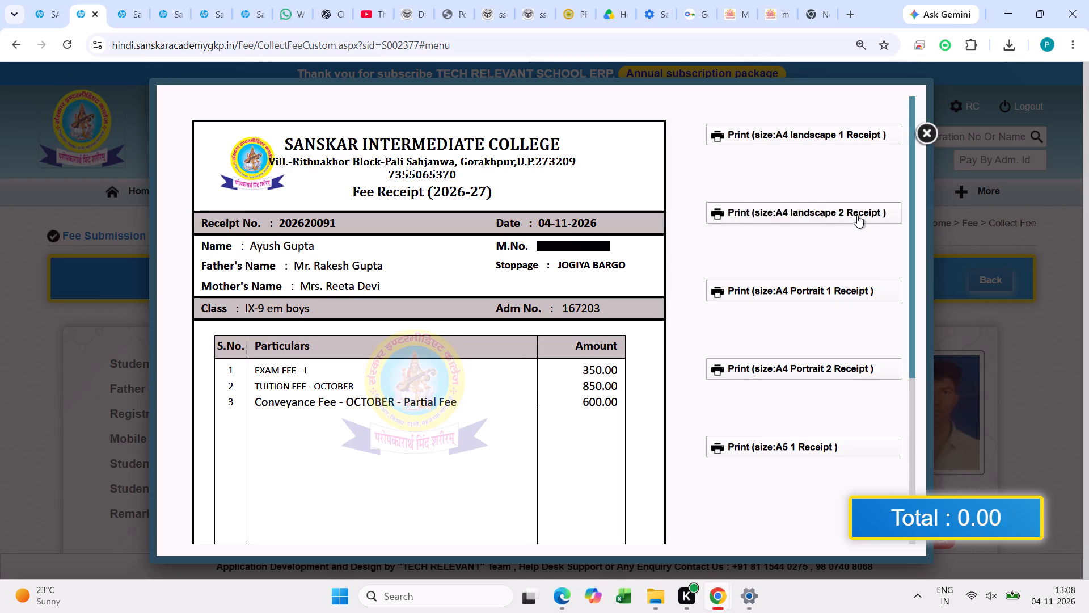
pyautogui.click(924, 128)
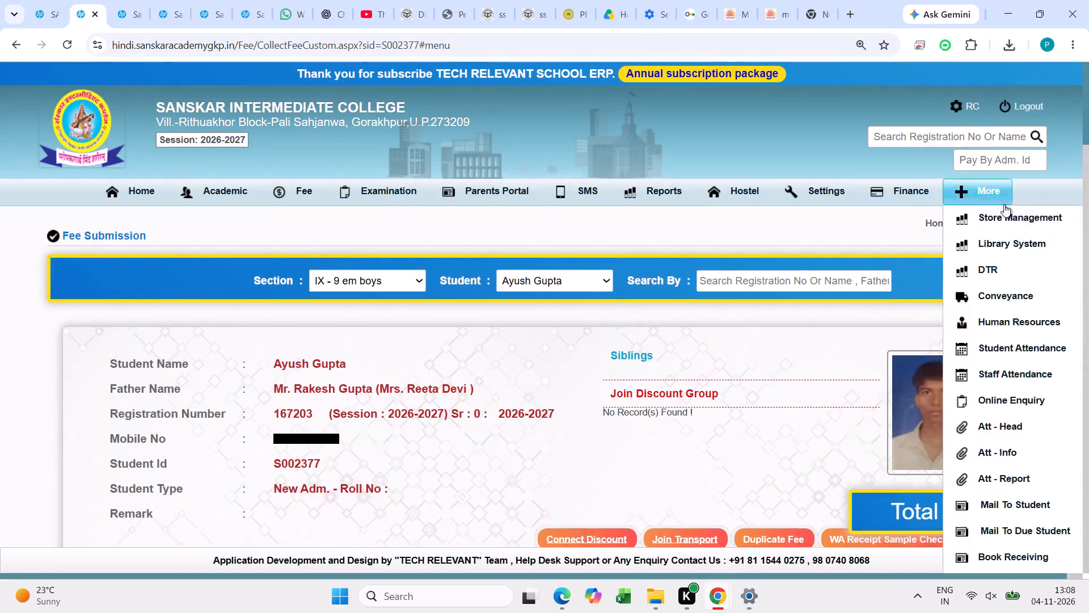
# Search the Sanskar Intermediate College student records for SHIVAM.
pyautogui.click(960, 121)
pyautogui.click(953, 145)
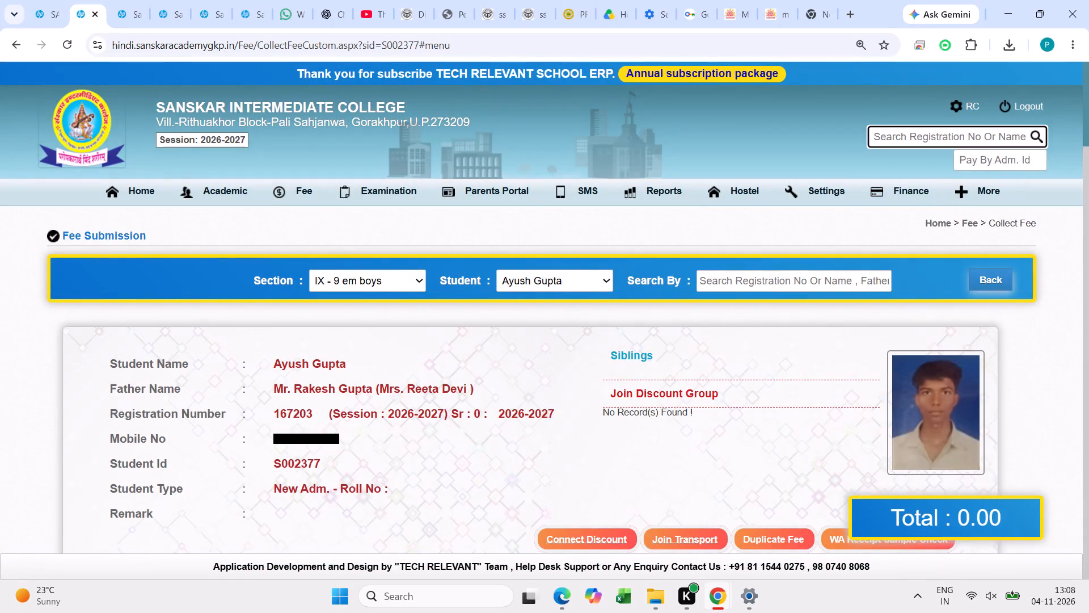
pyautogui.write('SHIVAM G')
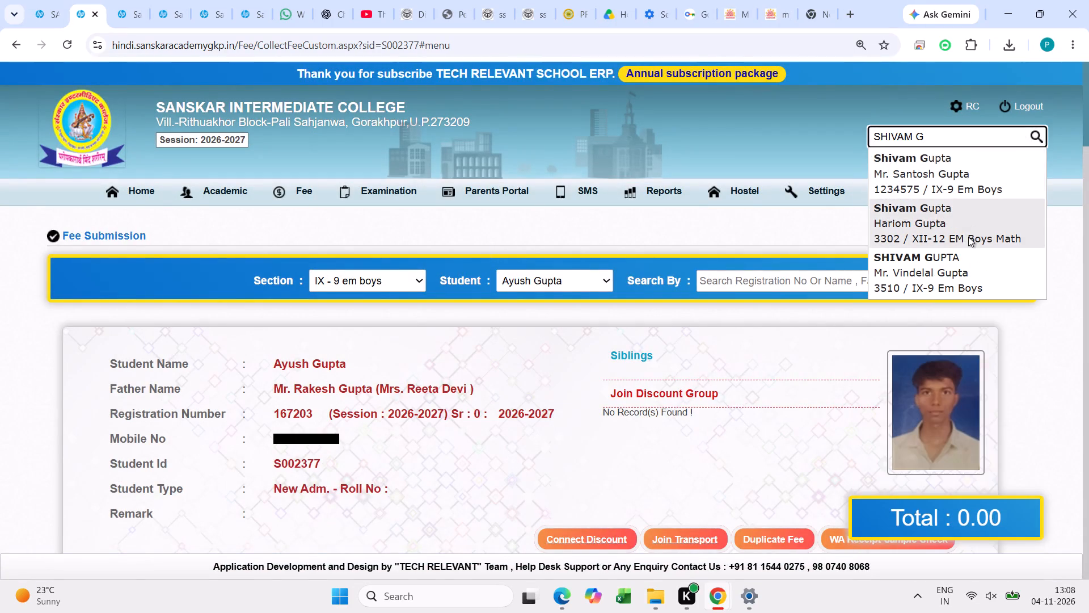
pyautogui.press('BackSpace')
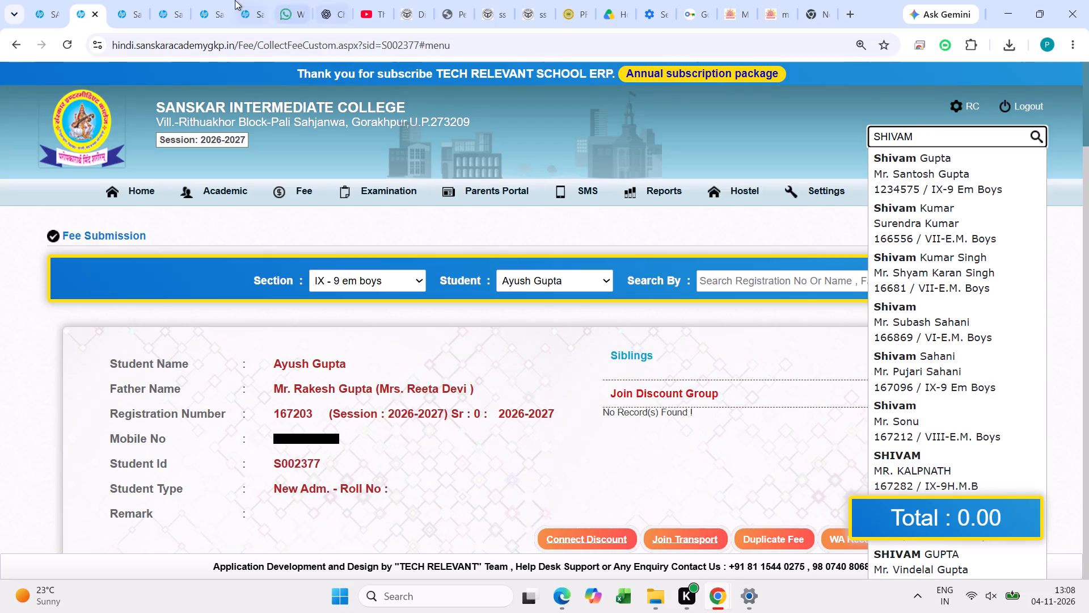
pyautogui.click(133, 0)
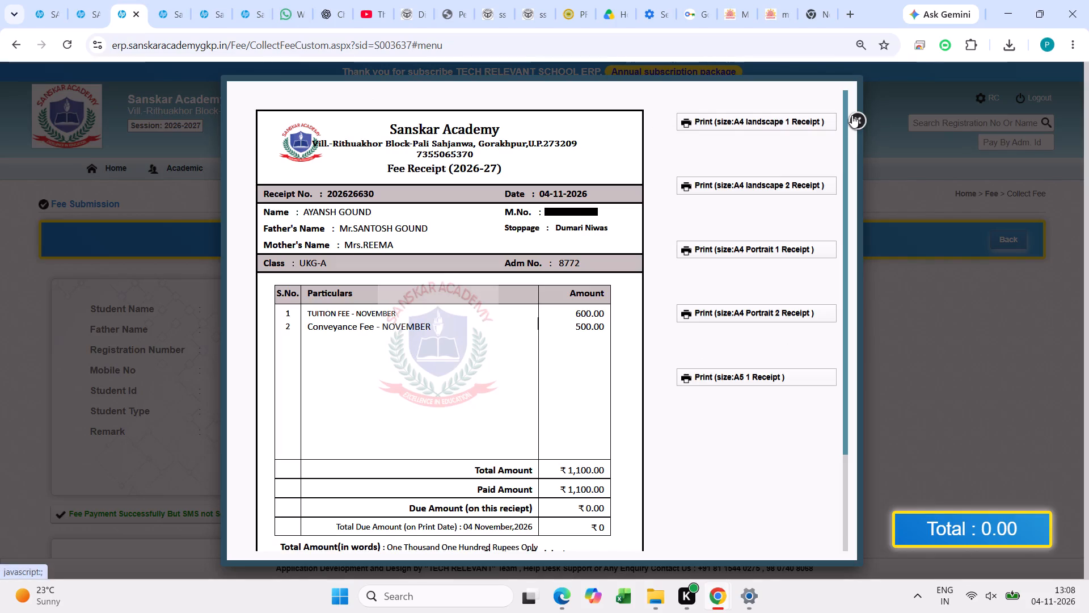
pyautogui.click(884, 123)
pyautogui.click(866, 120)
pyautogui.click(914, 124)
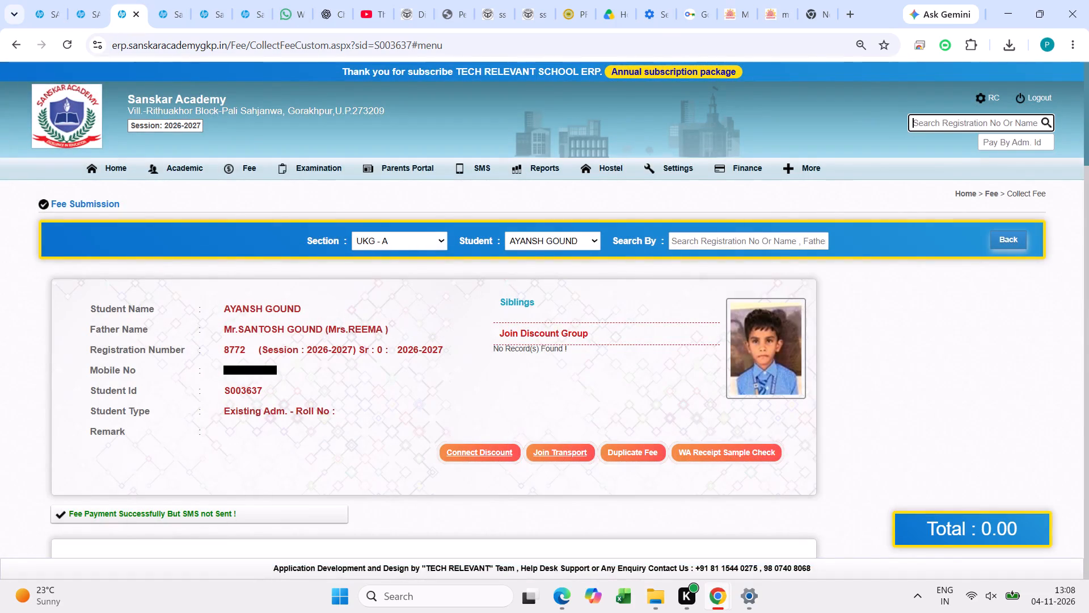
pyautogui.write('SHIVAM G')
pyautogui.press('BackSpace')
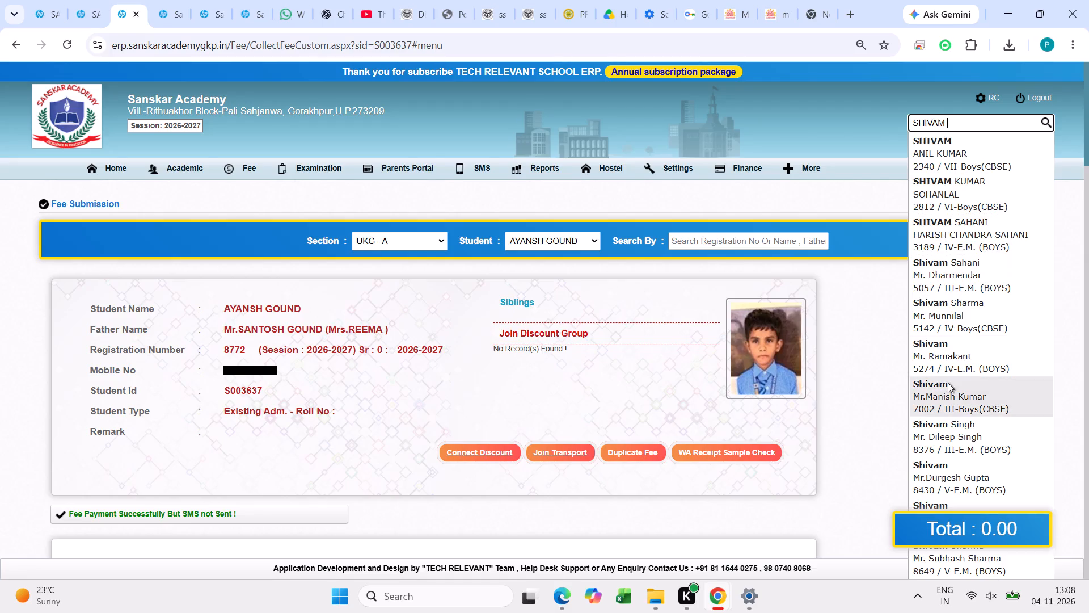
pyautogui.scroll(-2, 963, 486)
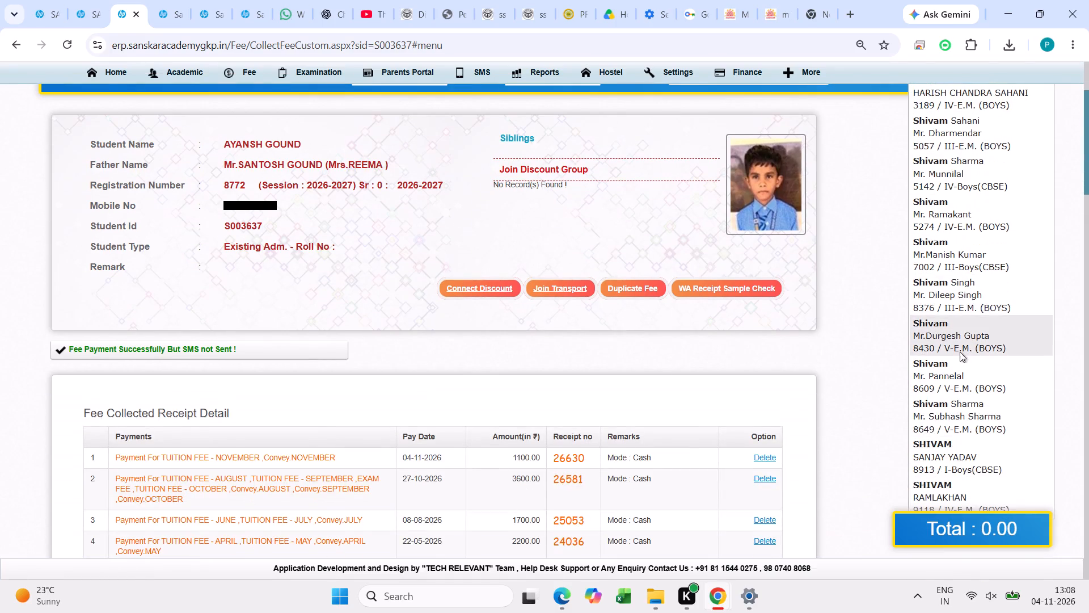
pyautogui.click(960, 352)
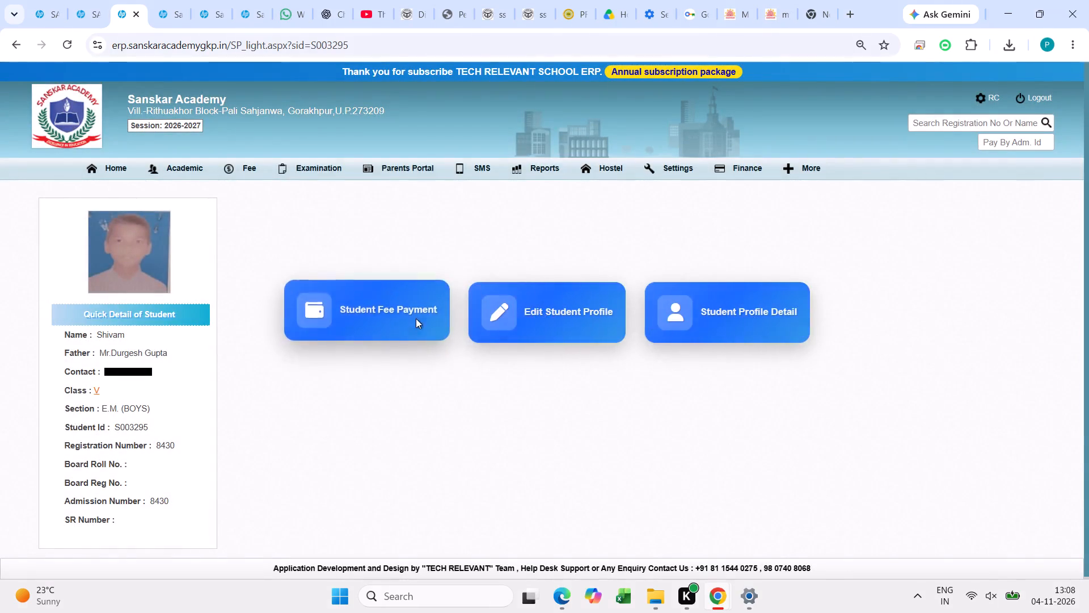
pyautogui.click(404, 308)
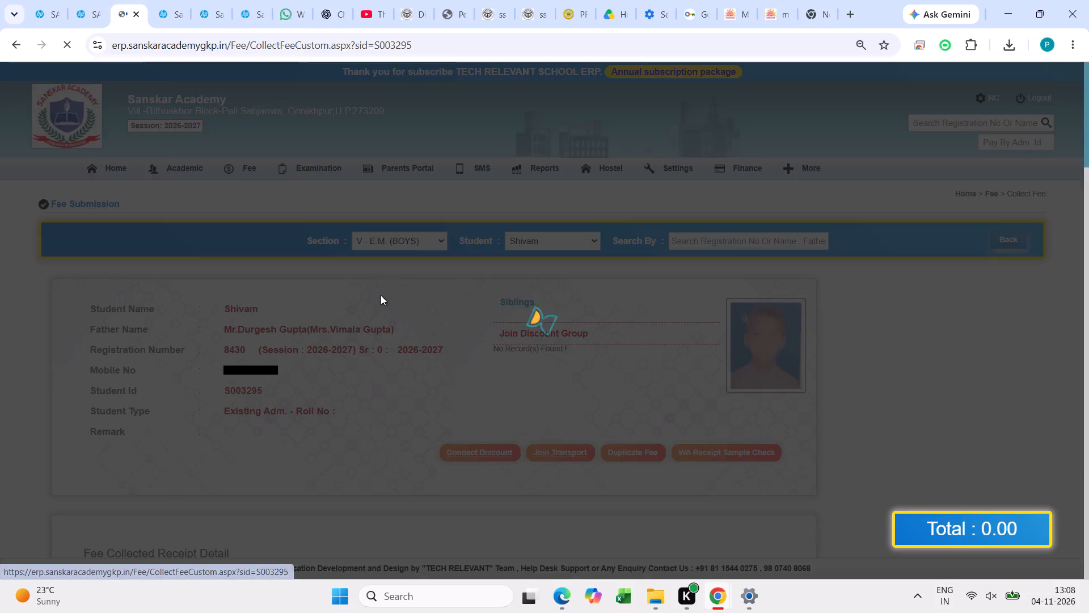
# Select the August tuition fee and the August transport fee for the class V student.
pyautogui.scroll(-13, 378, 313)
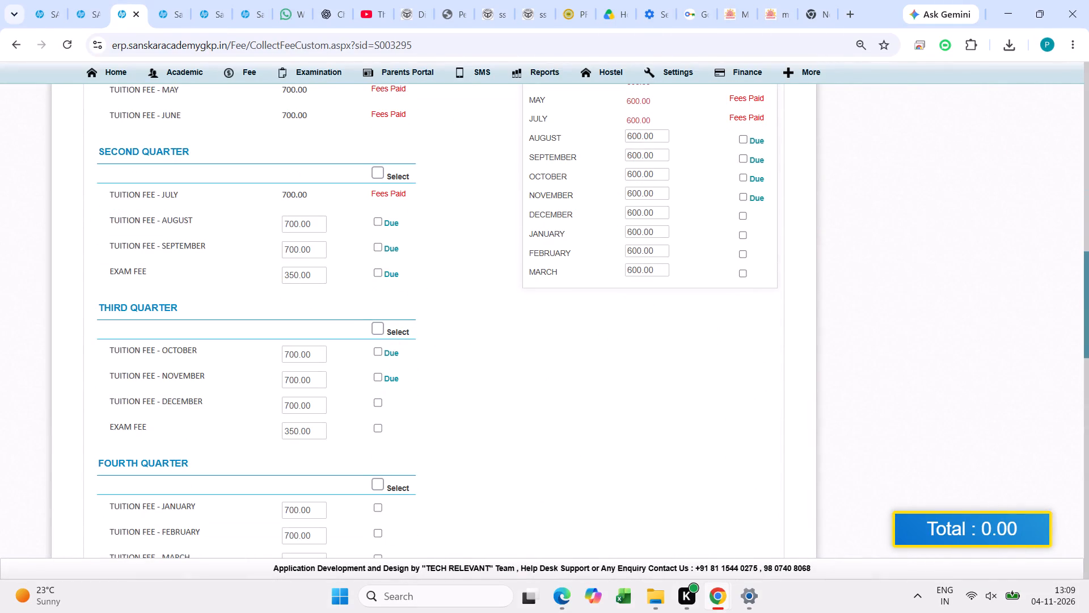
pyautogui.click(382, 224)
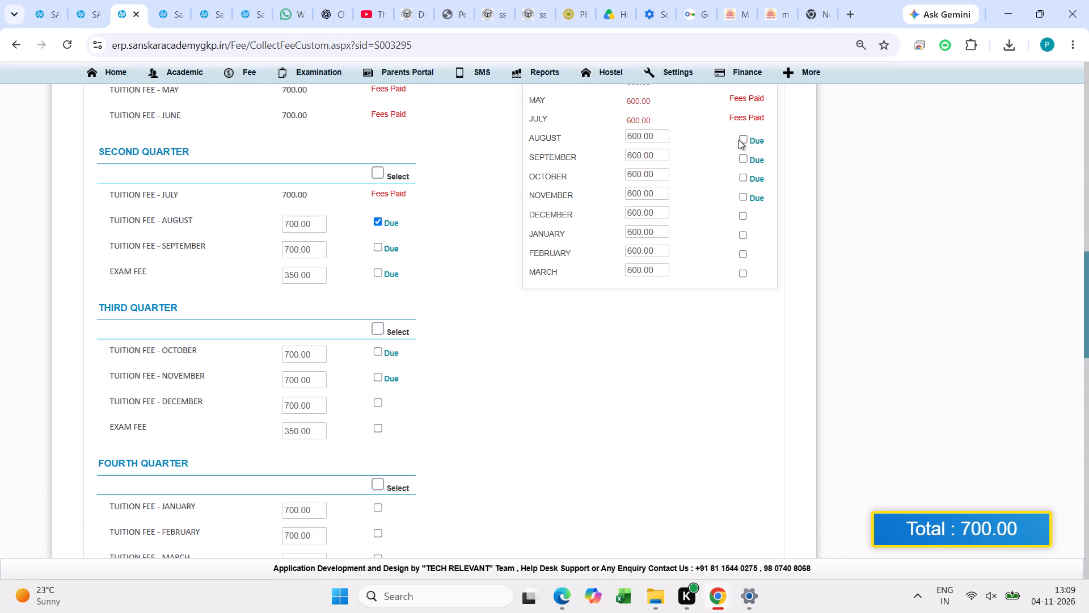
pyautogui.click(740, 140)
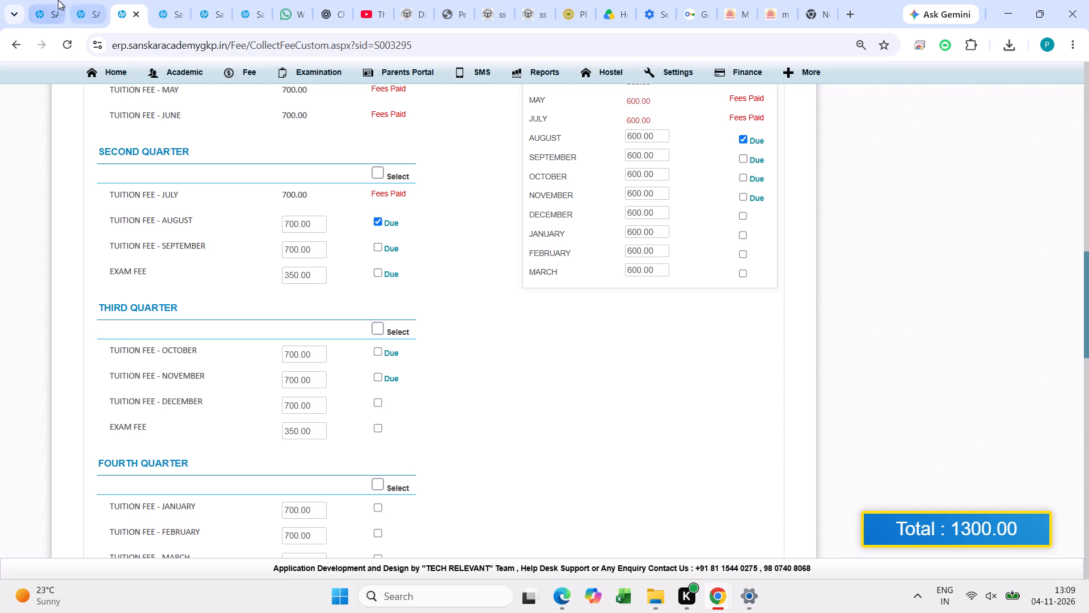
pyautogui.click(90, 0)
pyautogui.scroll(3, 609, 138)
pyautogui.moveTo(921, 128); pyautogui.dragTo(838, 125)
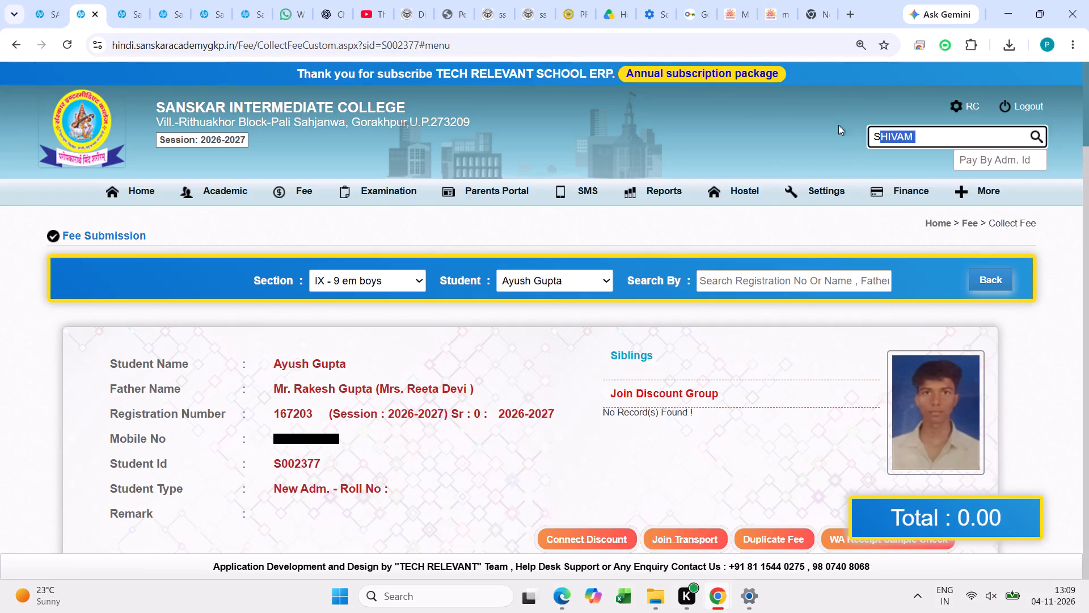
pyautogui.moveTo(838, 125); pyautogui.dragTo(771, 121)
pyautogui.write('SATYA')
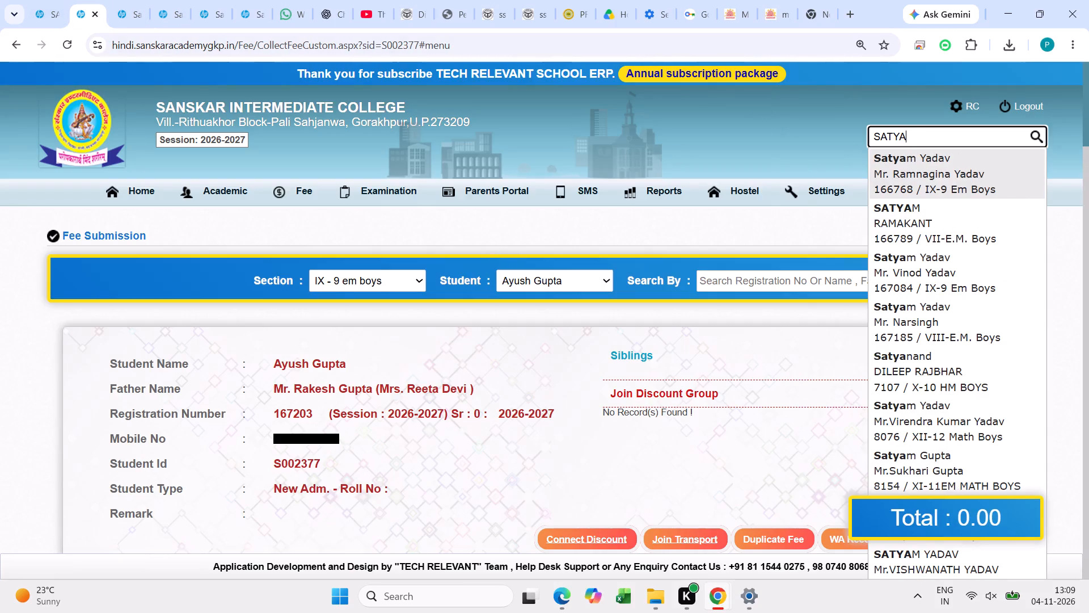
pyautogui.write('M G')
pyautogui.click(880, 204)
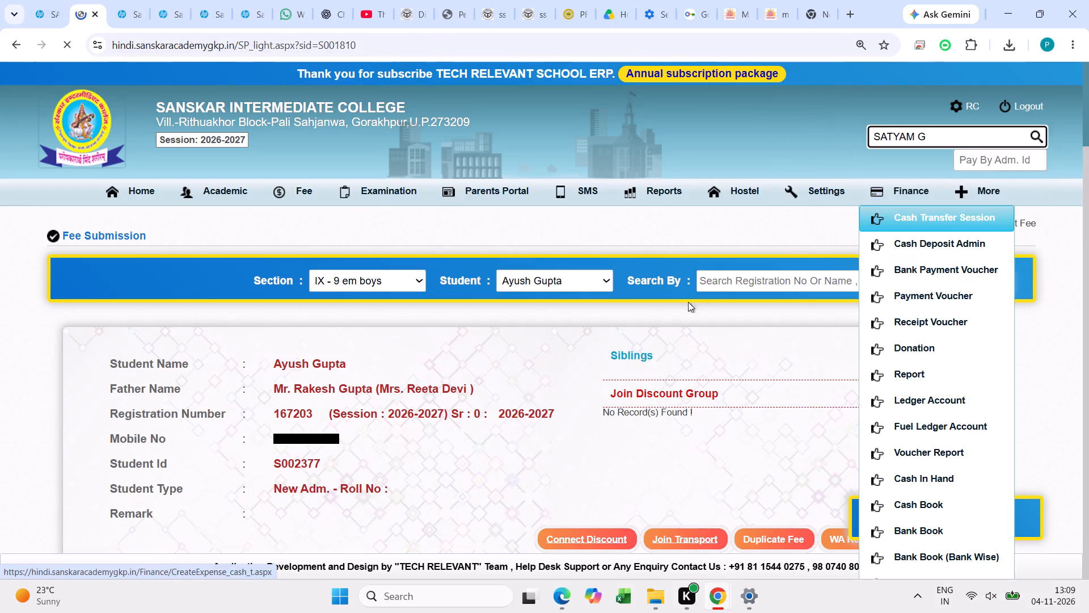
pyautogui.click(502, 358)
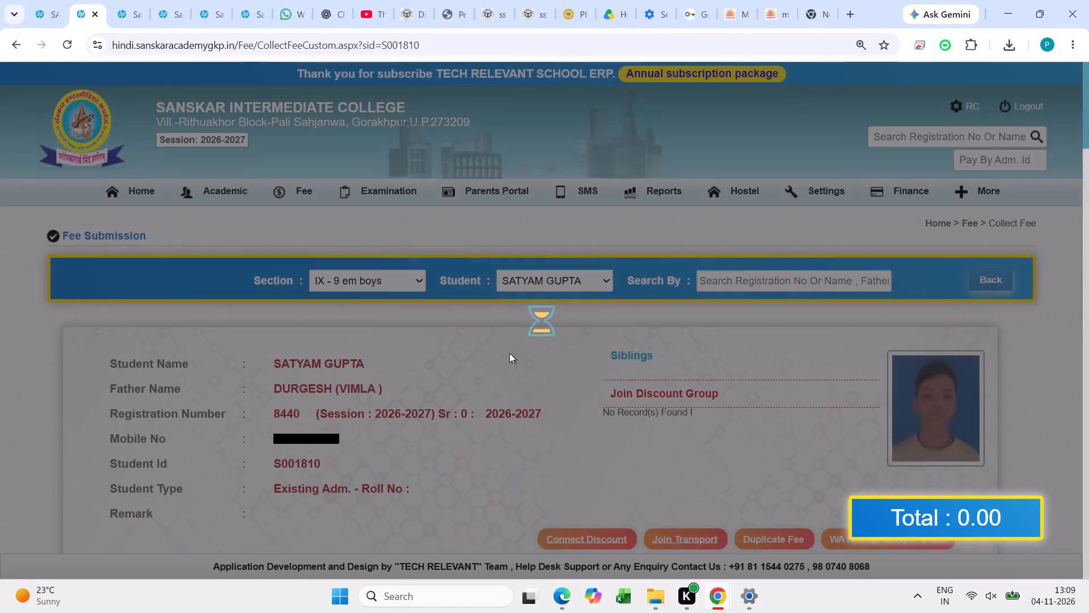
# Select Exam Fee - I with the tuition fees up to September, plus the October and November tuition fees, for the class IX student.
pyautogui.scroll(-5, 512, 343)
pyautogui.scroll(1, 517, 345)
pyautogui.scroll(-1, 517, 345)
pyautogui.scroll(1, 522, 347)
pyautogui.scroll(-6, 522, 348)
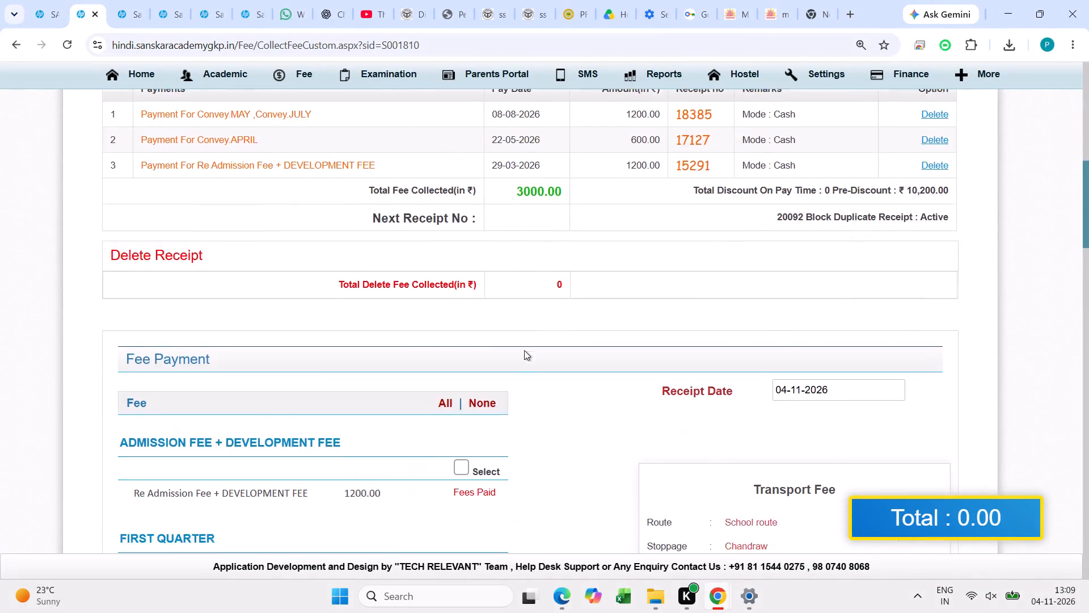
pyautogui.scroll(-4, 524, 350)
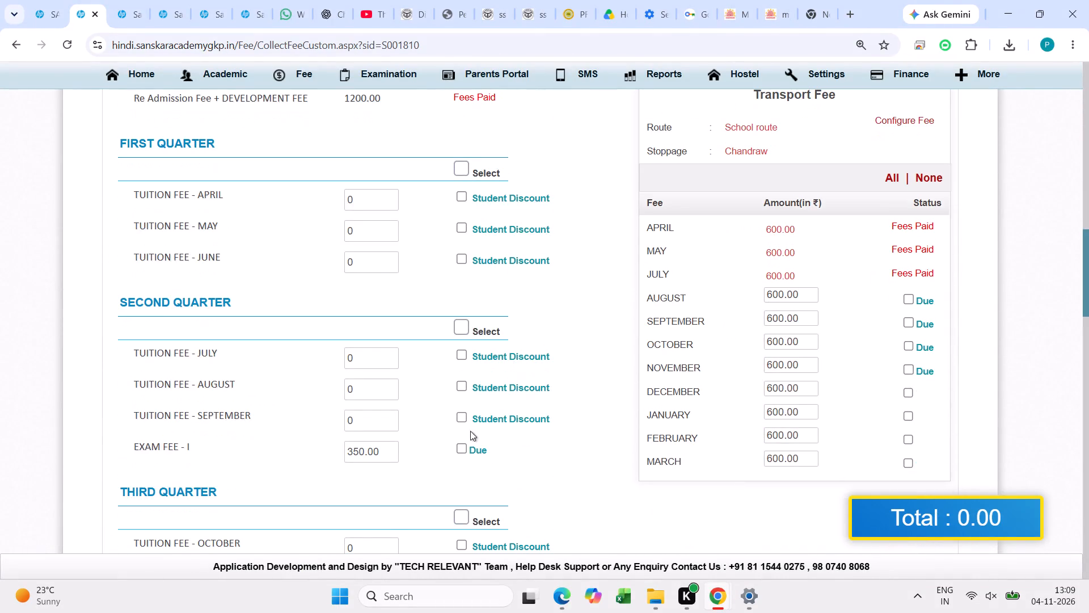
pyautogui.click(461, 450)
pyautogui.scroll(-2, 484, 425)
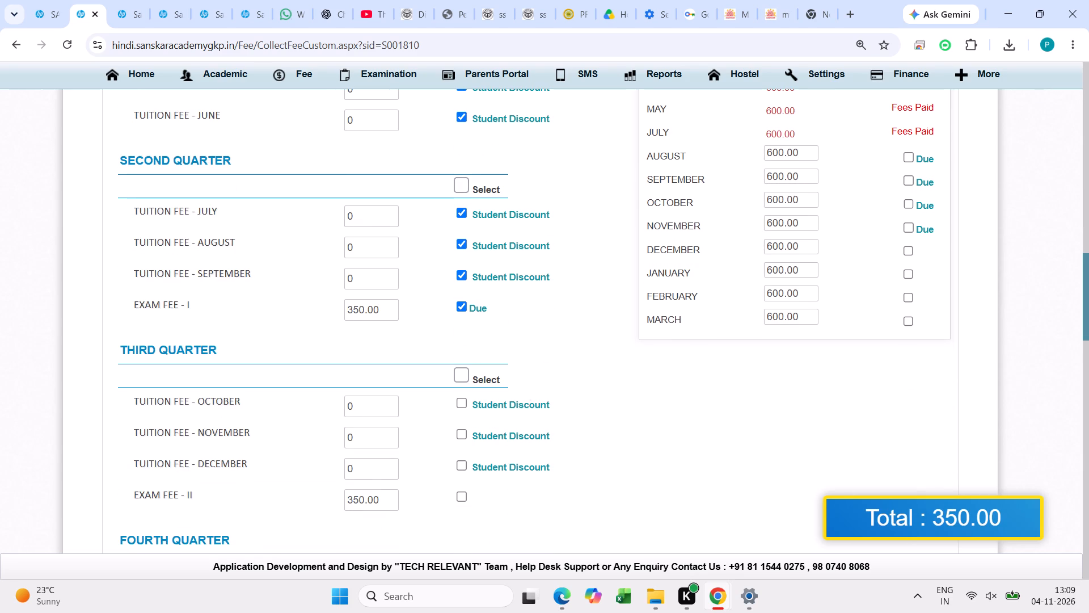
pyautogui.click(467, 401)
pyautogui.click(461, 404)
pyautogui.click(461, 434)
# Select the August and September transport fees for the class IX student.
pyautogui.scroll(1, 578, 387)
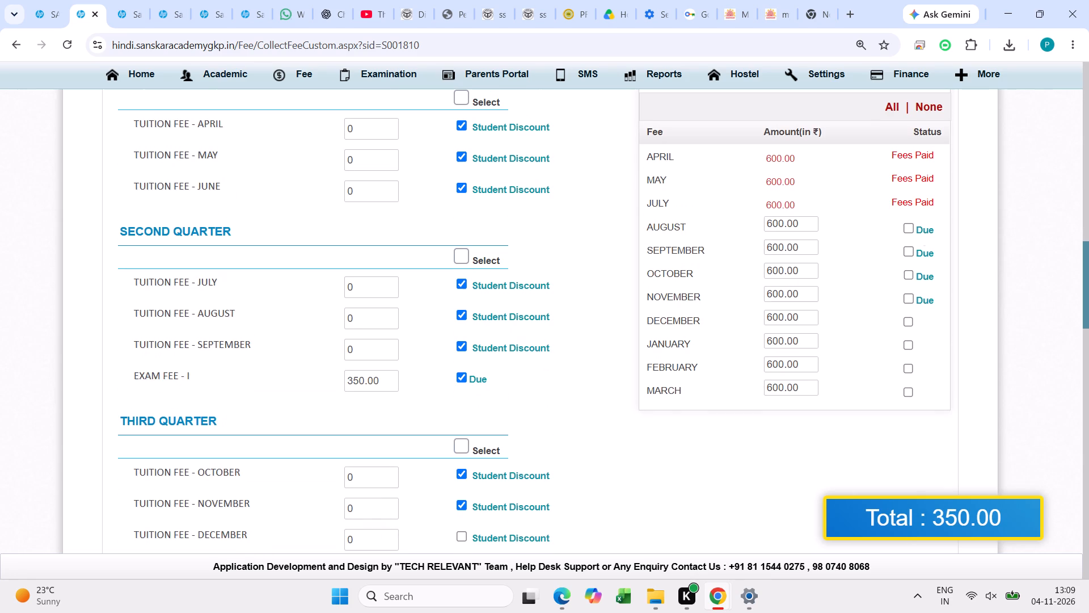
pyautogui.scroll(2, 918, 232)
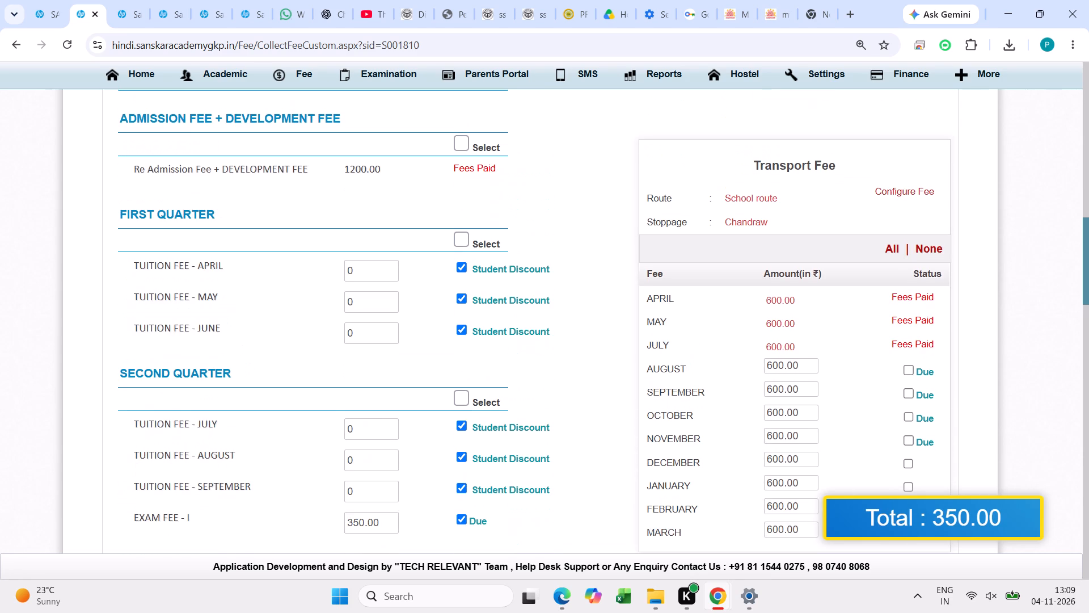
pyautogui.click(908, 369)
pyautogui.click(908, 391)
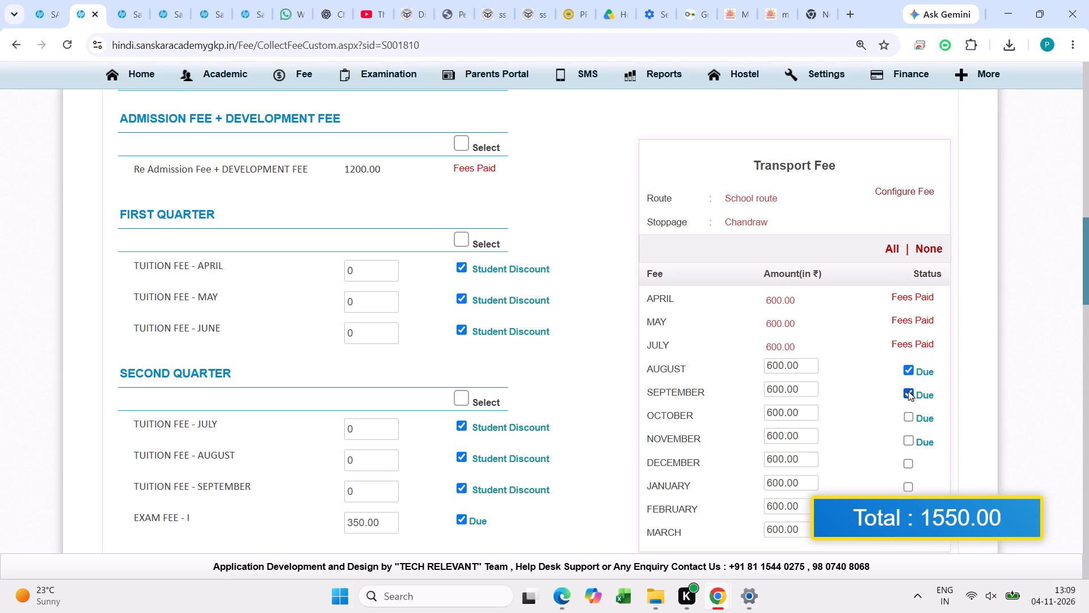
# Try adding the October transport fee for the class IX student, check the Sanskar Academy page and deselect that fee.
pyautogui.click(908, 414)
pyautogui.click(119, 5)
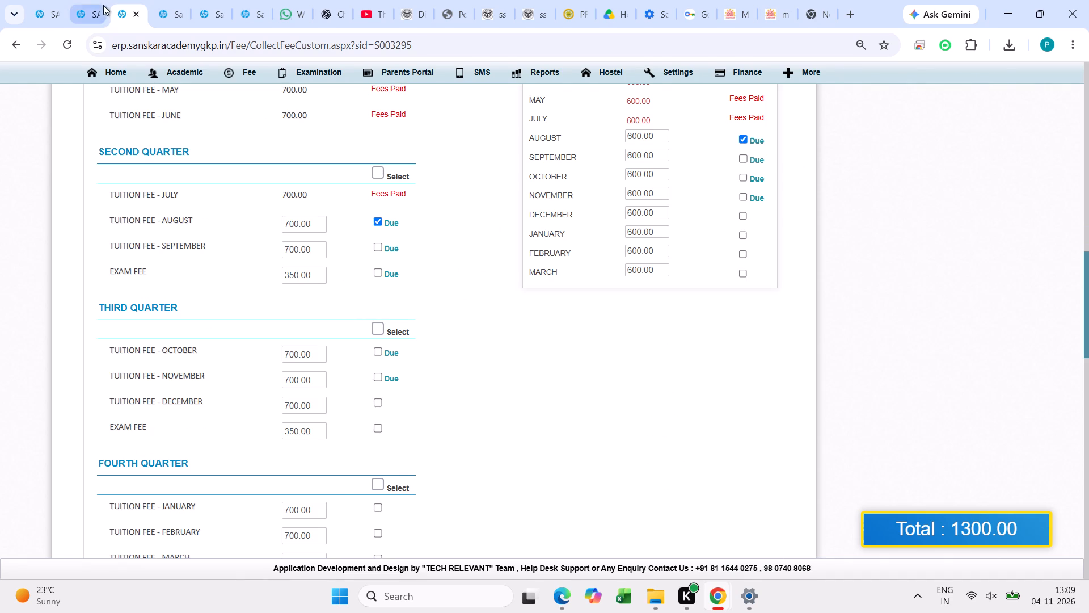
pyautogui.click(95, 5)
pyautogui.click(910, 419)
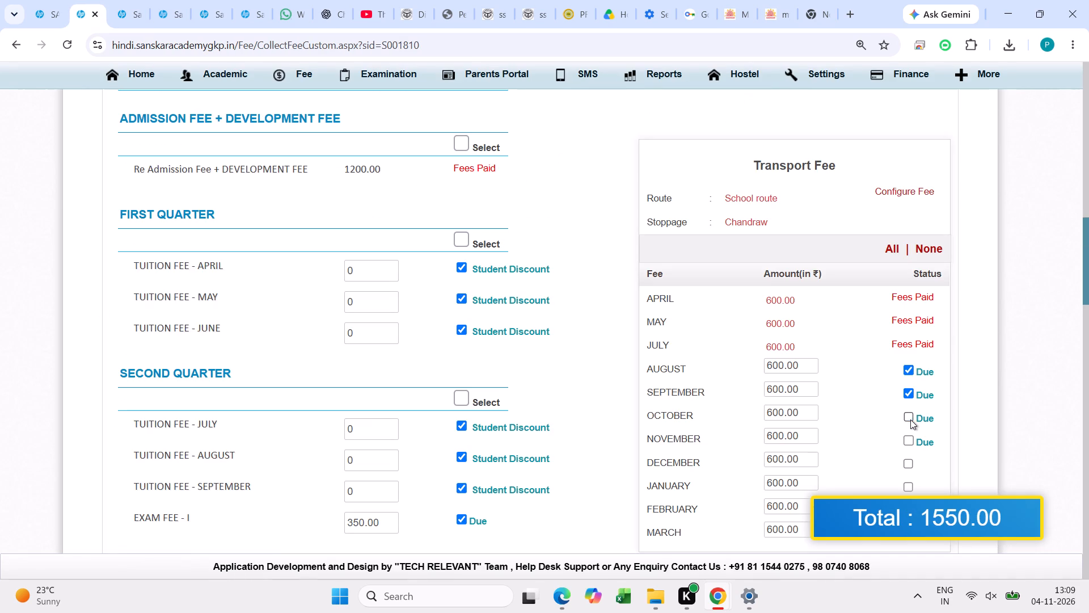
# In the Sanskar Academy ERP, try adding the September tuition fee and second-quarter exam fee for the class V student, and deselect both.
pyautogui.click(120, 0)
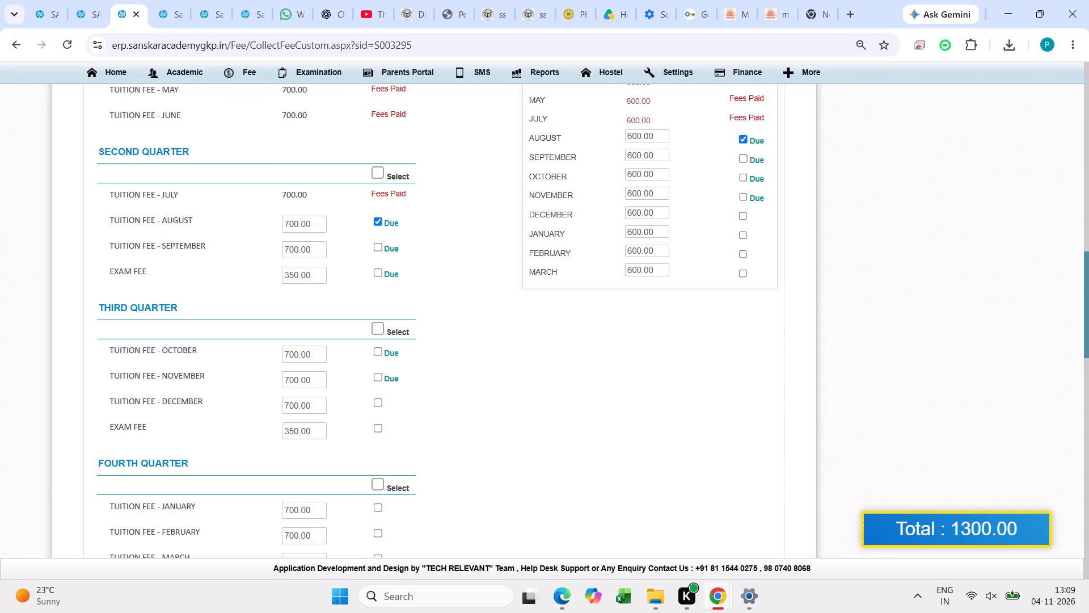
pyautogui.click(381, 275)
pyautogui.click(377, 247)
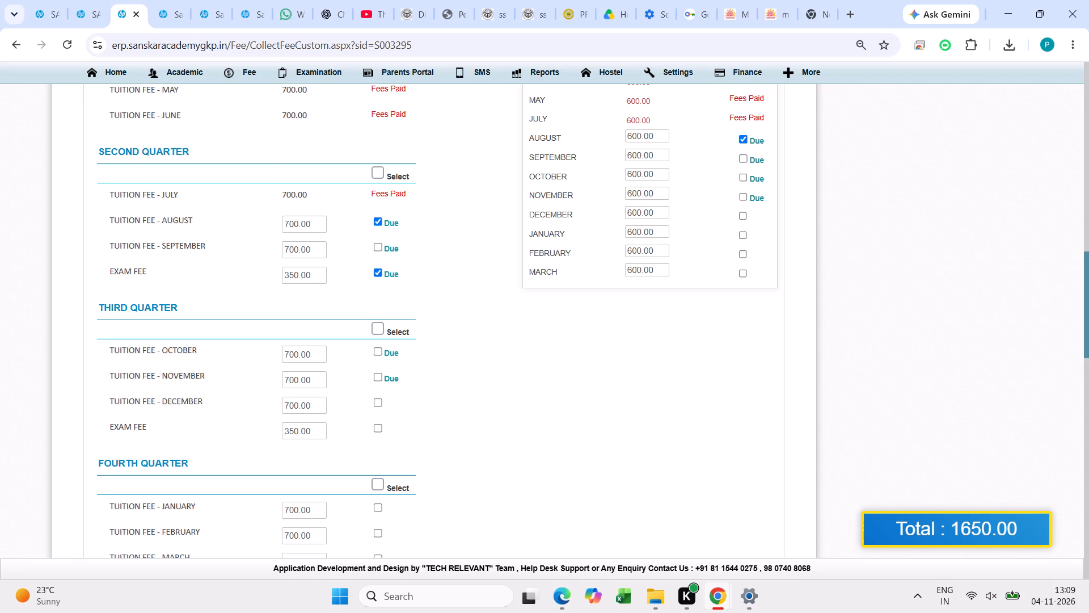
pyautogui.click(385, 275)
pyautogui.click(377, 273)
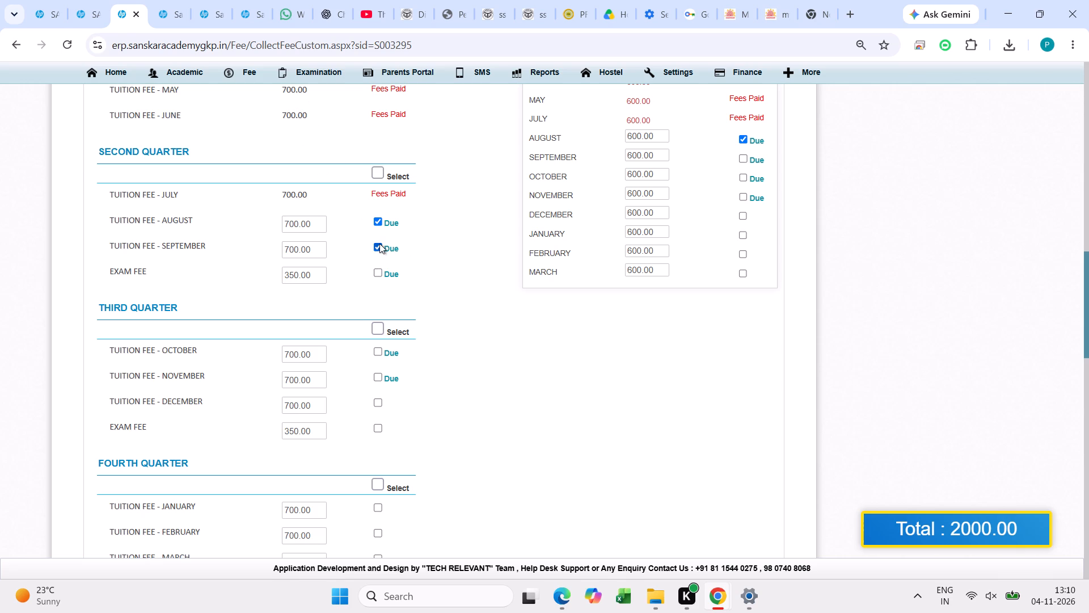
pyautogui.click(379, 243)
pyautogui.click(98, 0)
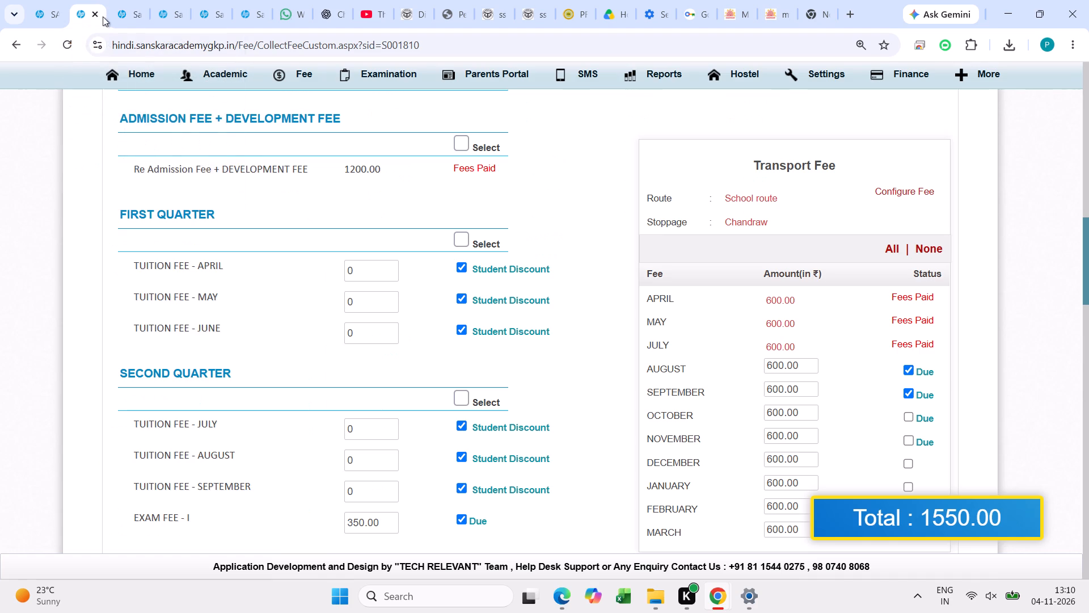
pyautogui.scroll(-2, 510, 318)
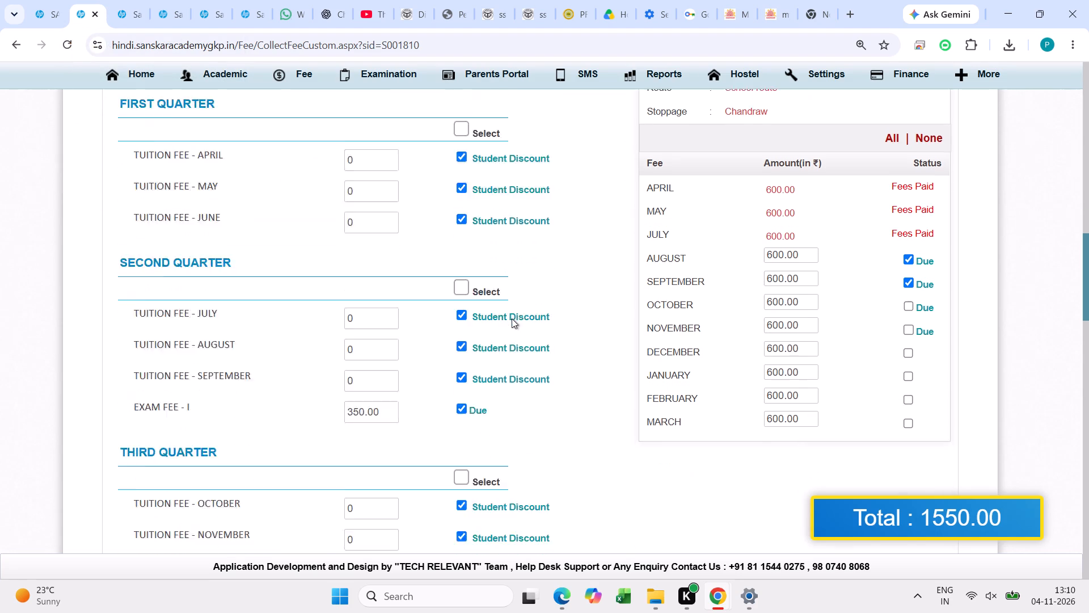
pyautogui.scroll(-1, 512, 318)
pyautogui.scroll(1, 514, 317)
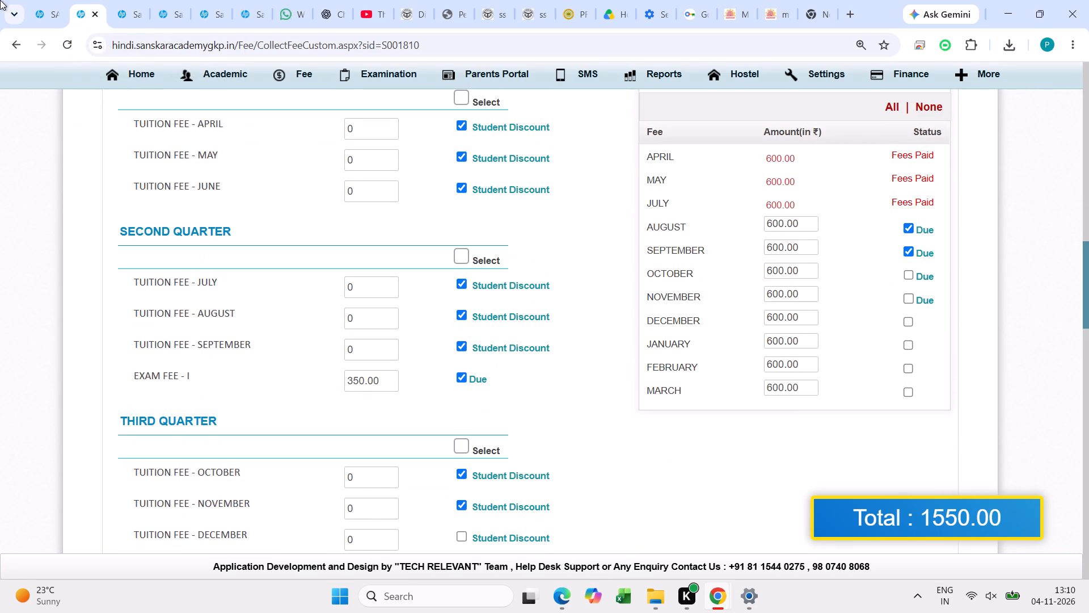
# In the Sanskar Academy ERP, reload the class V student's fee submission page by searching for his registration number.
pyautogui.click(129, 3)
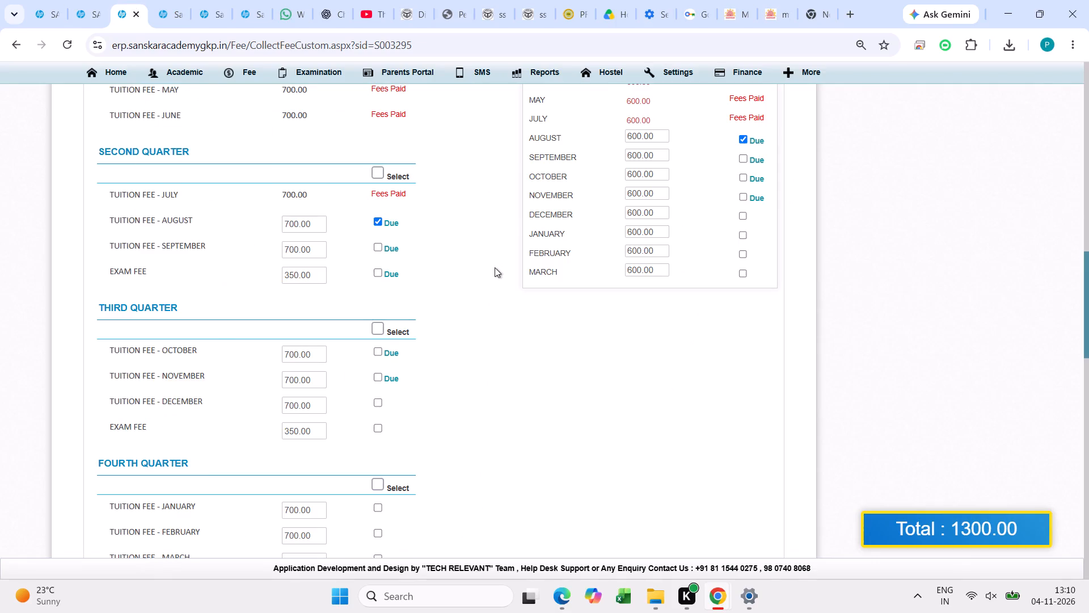
pyautogui.scroll(9, 498, 268)
pyautogui.scroll(-1, 508, 264)
pyautogui.scroll(3, 538, 250)
pyautogui.scroll(-1, 538, 250)
pyautogui.scroll(1, 538, 250)
pyautogui.scroll(3, 661, 187)
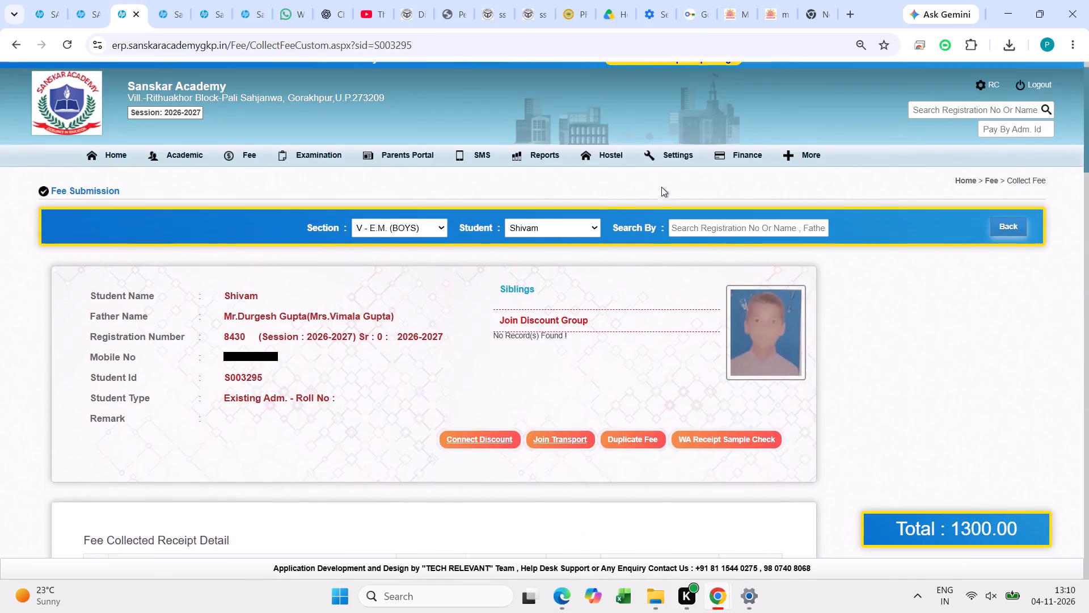
pyautogui.click(692, 236)
pyautogui.write('84')
pyautogui.write('30')
pyautogui.click(765, 270)
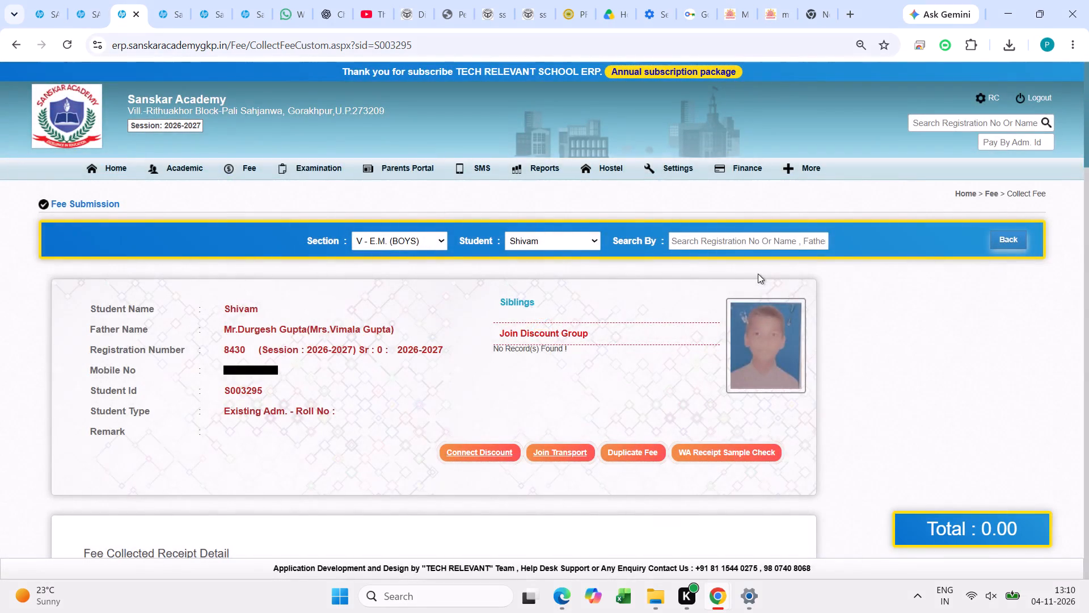
# Select the August tuition fee and the August transport fee for the class V student.
pyautogui.scroll(-3, 790, 381)
pyautogui.scroll(1, 604, 382)
pyautogui.scroll(-11, 595, 382)
pyautogui.click(383, 224)
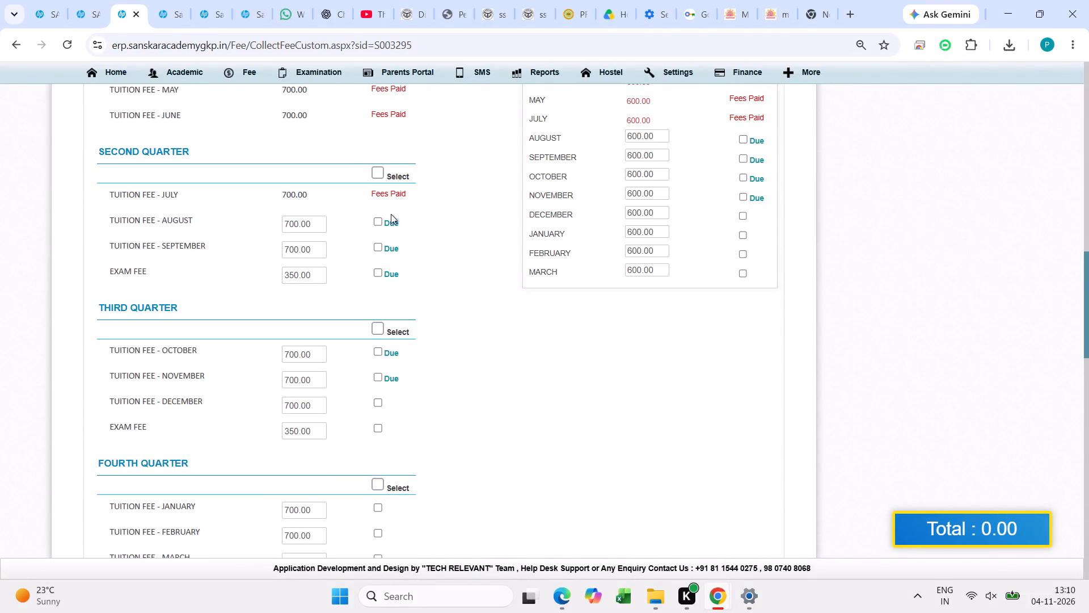
pyautogui.click(382, 221)
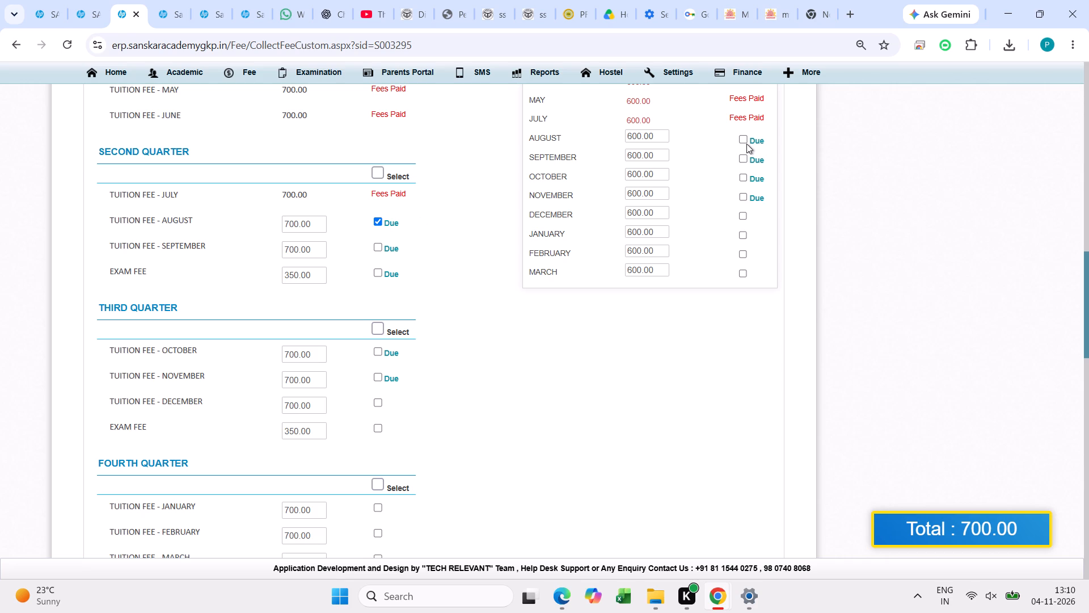
pyautogui.doubleClick(746, 144)
# Submit the class V student's fee payment with Cash as the payment mode.
pyautogui.scroll(-8, 497, 341)
pyautogui.scroll(1, 444, 351)
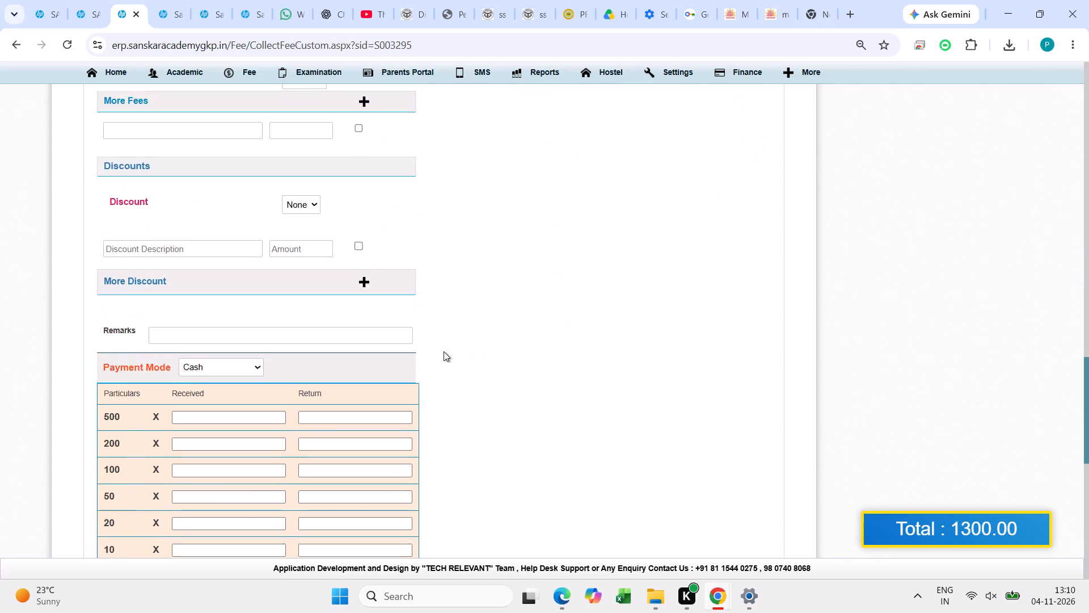
pyautogui.scroll(-11, 444, 351)
pyautogui.click(449, 296)
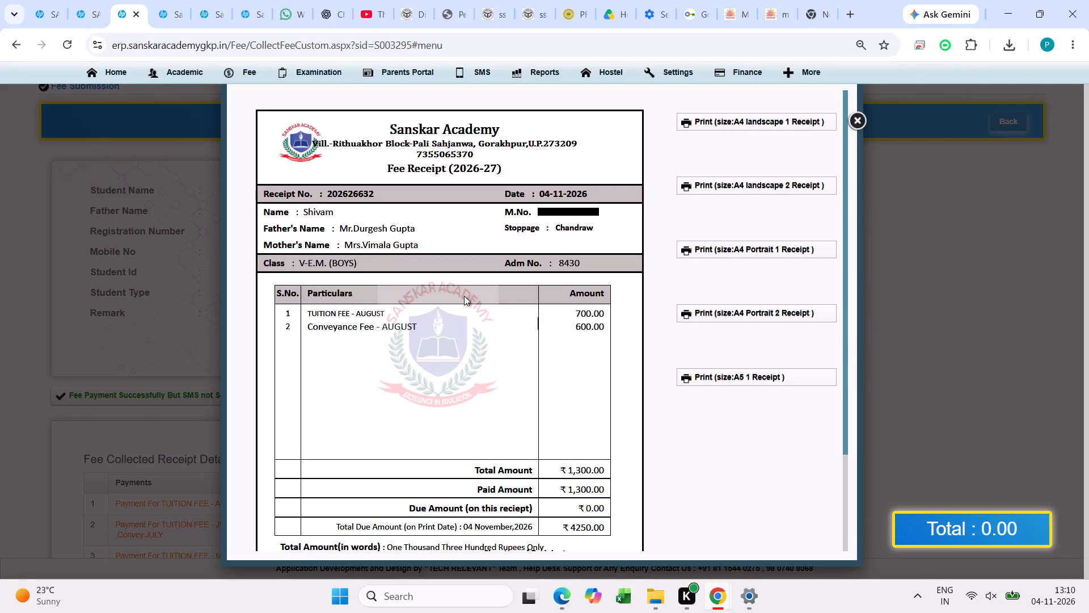
# Print the class V student's new fee receipt in the A4 landscape 2 Receipt format on the EPSON M1050 Series printer.
pyautogui.click(729, 184)
pyautogui.scroll(-5, 712, 189)
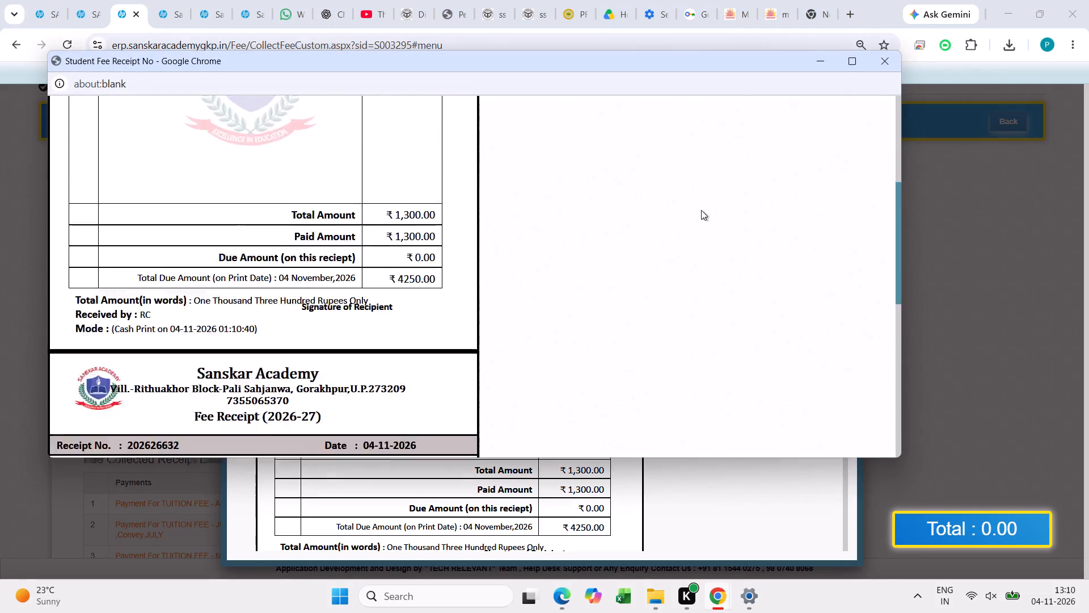
pyautogui.click(726, 409)
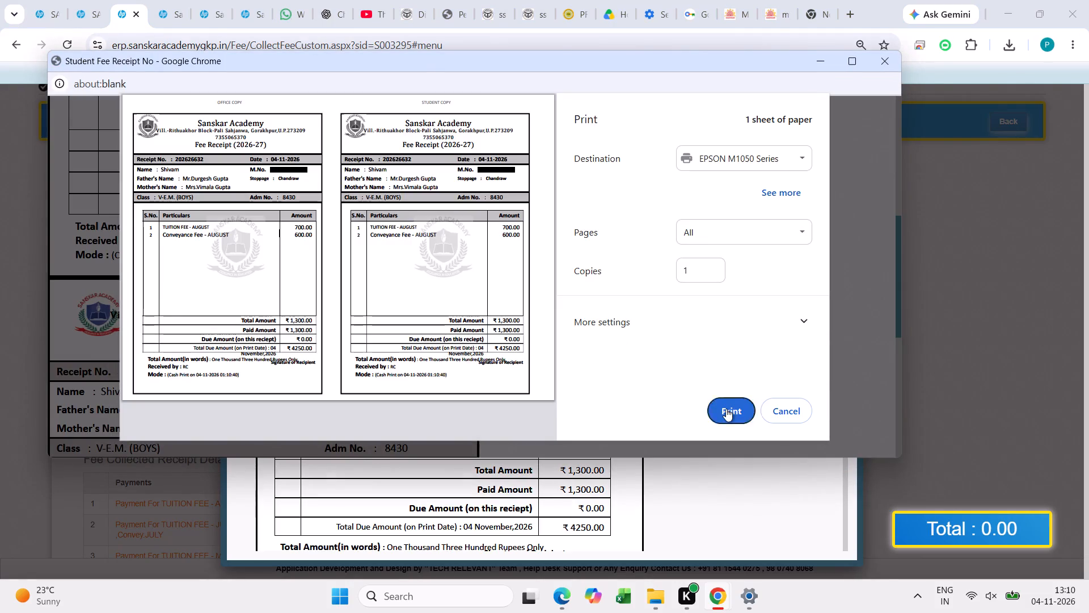
pyautogui.scroll(-3, 645, 318)
pyautogui.scroll(1, 639, 319)
pyautogui.scroll(-1, 639, 319)
pyautogui.scroll(1, 639, 319)
pyautogui.scroll(-5, 639, 321)
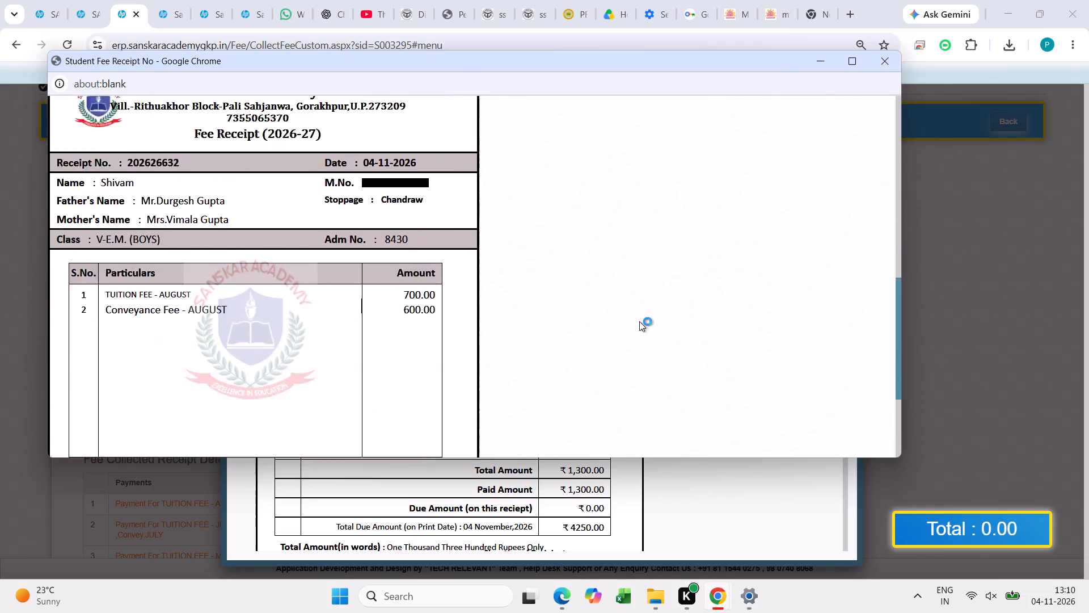
# In the Sanskar Intermediate College ERP, reload the class IX student's fee submission page by searching for his registration number.
pyautogui.click(96, 0)
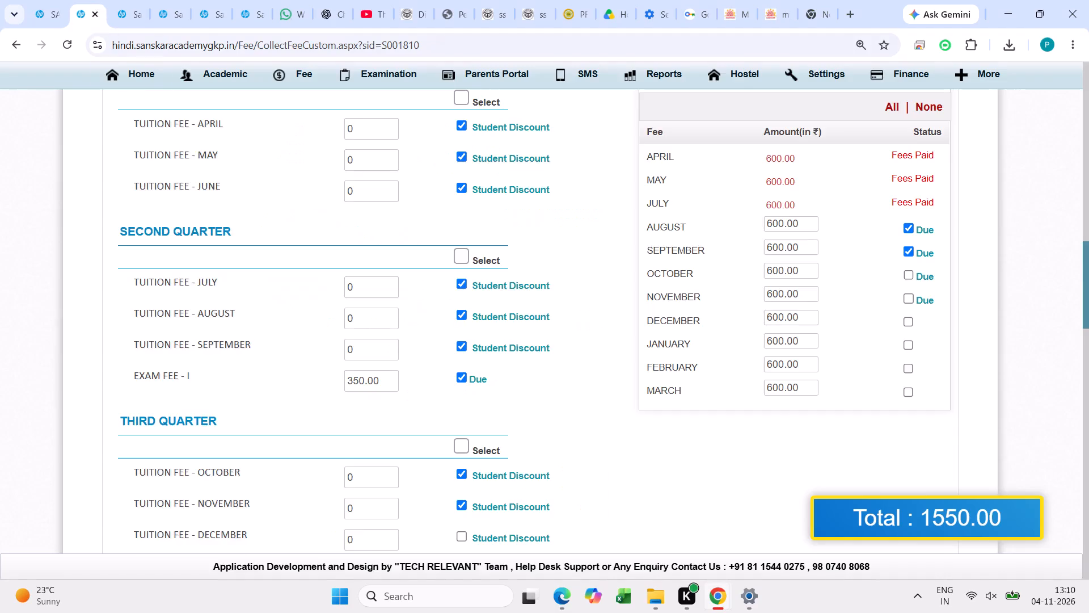
pyautogui.scroll(3, 470, 159)
pyautogui.scroll(-1, 483, 162)
pyautogui.scroll(8, 643, 178)
pyautogui.scroll(5, 805, 189)
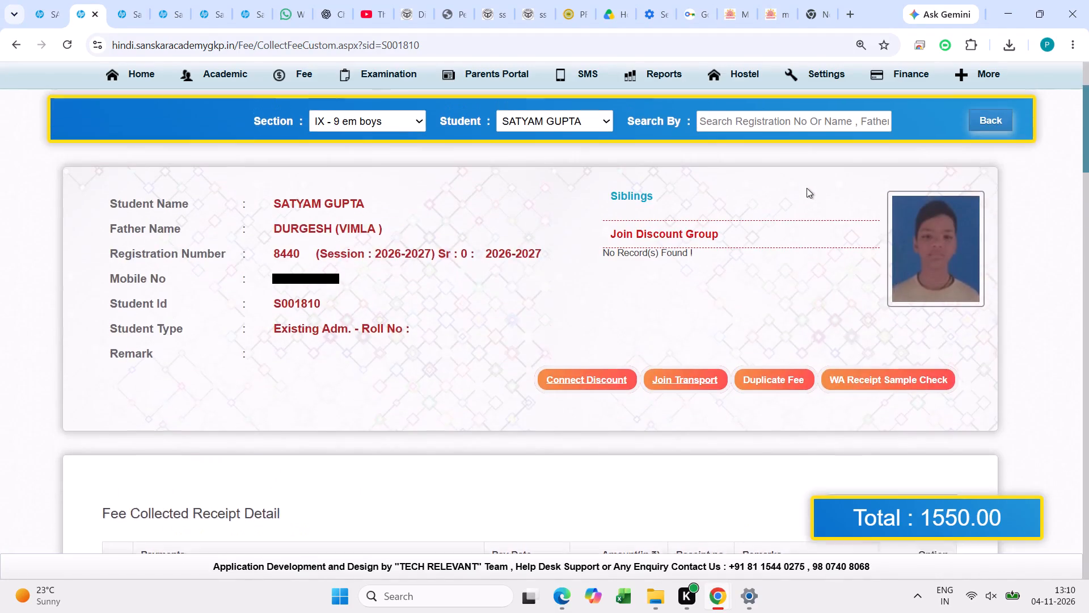
pyautogui.click(768, 285)
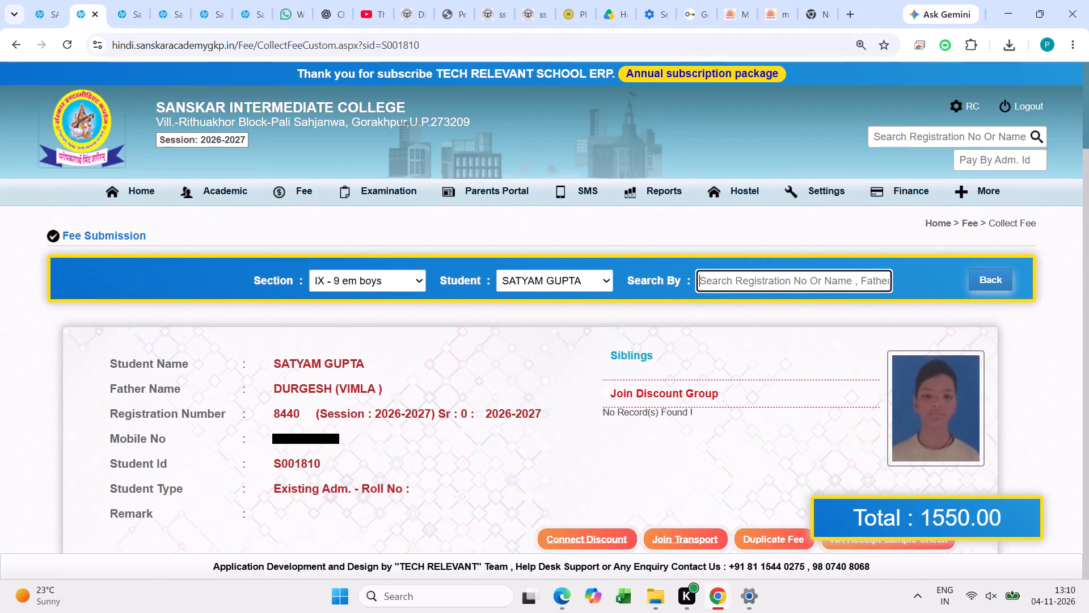
pyautogui.write('844')
pyautogui.press('0')
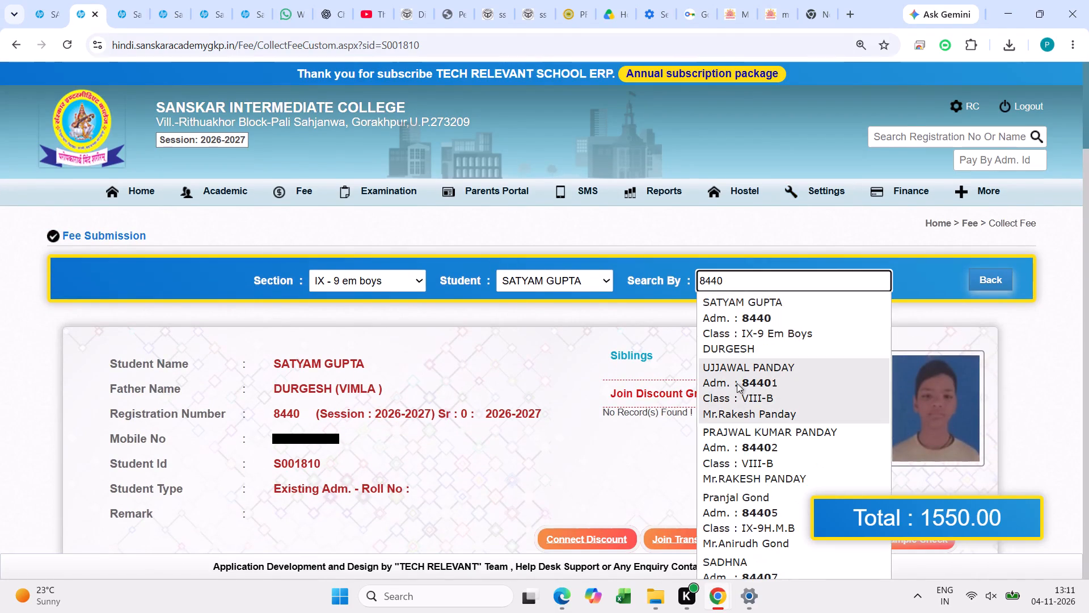
pyautogui.click(766, 324)
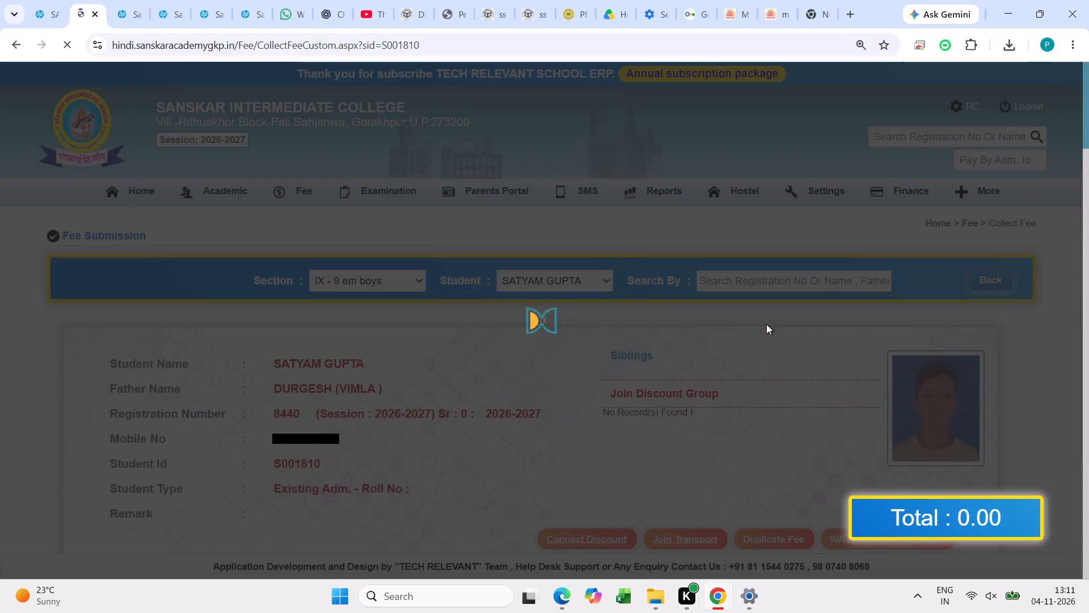
# Select the class IX student's April to November tuition fees, Exam Fee - I, and the August and September transport fees.
pyautogui.scroll(-7, 691, 341)
pyautogui.scroll(1, 662, 370)
pyautogui.scroll(-1, 658, 376)
pyautogui.scroll(1, 544, 385)
pyautogui.scroll(-9, 534, 387)
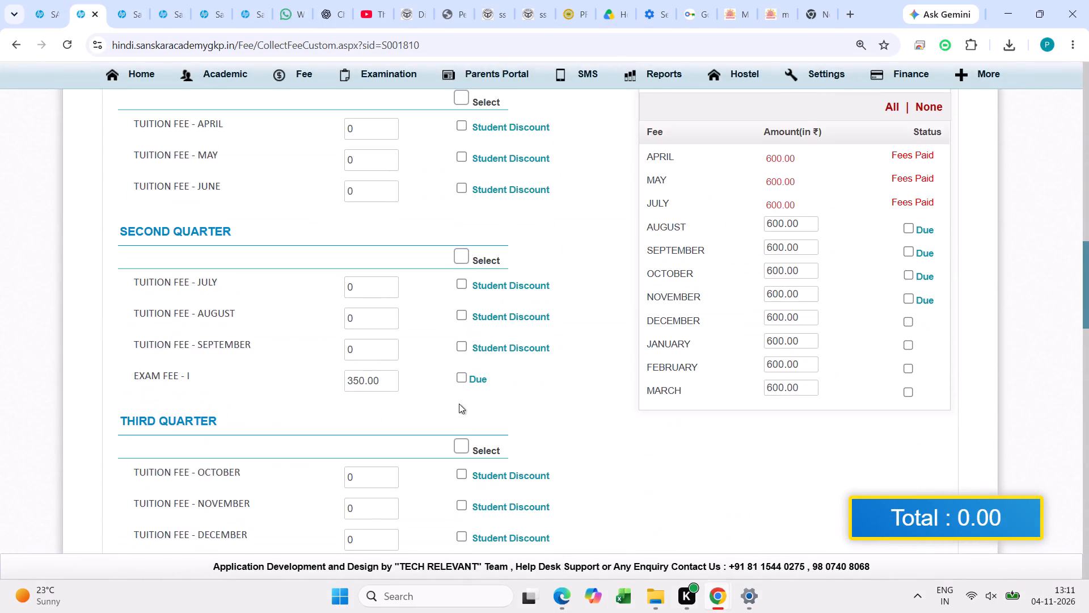
pyautogui.click(458, 505)
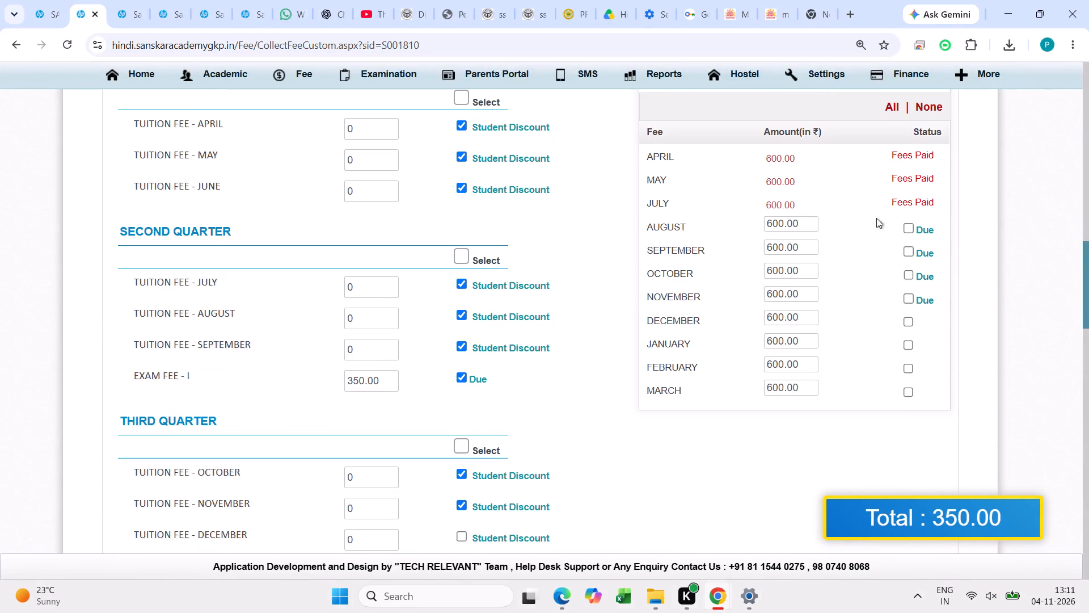
pyautogui.click(906, 226)
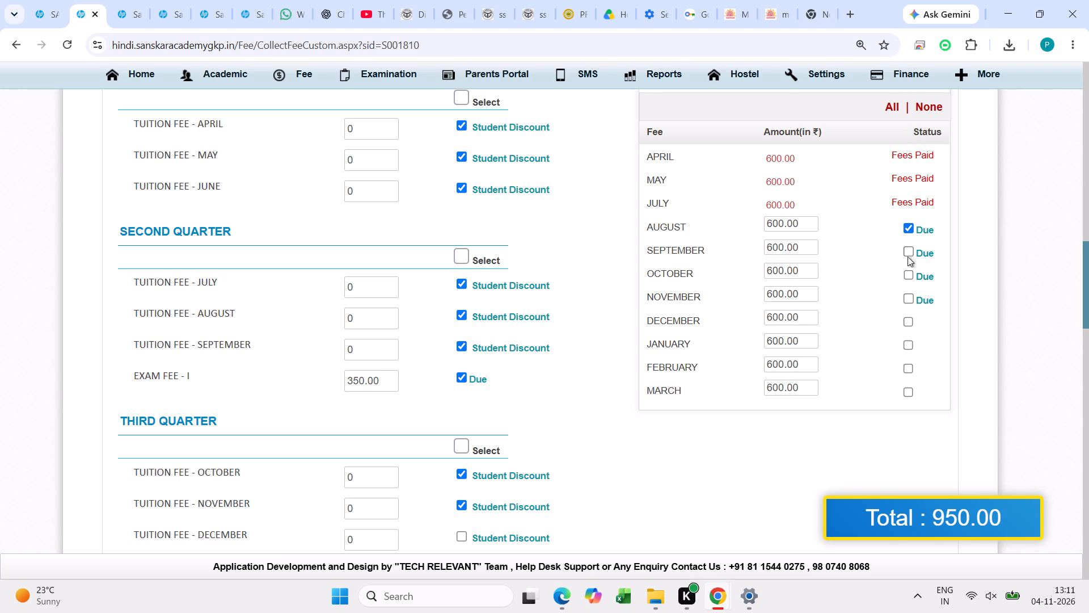
pyautogui.click(909, 251)
pyautogui.click(909, 269)
pyautogui.click(909, 278)
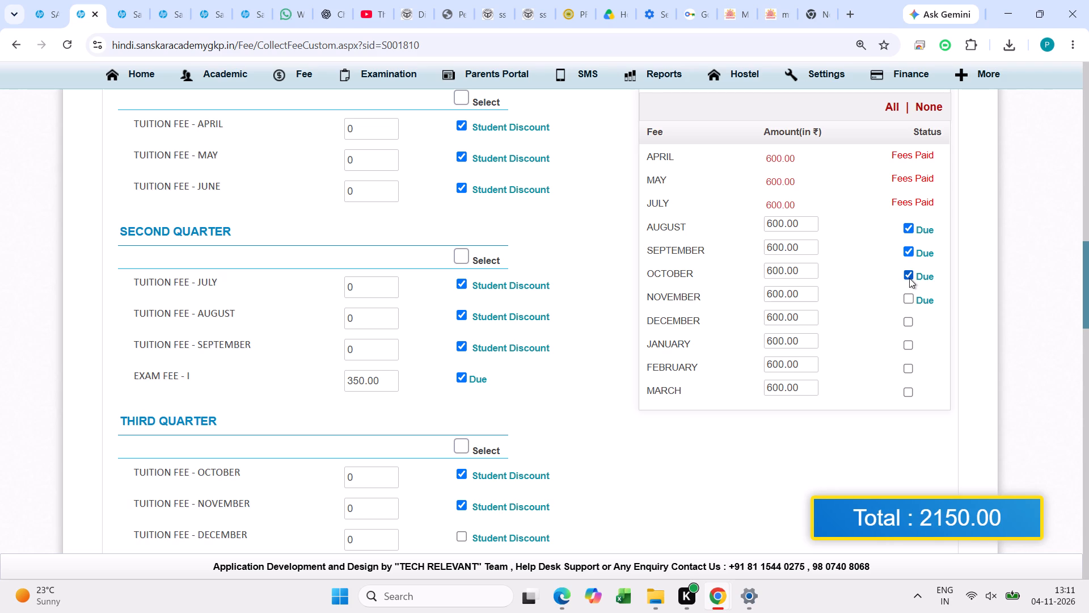
pyautogui.click(907, 274)
pyautogui.click(906, 266)
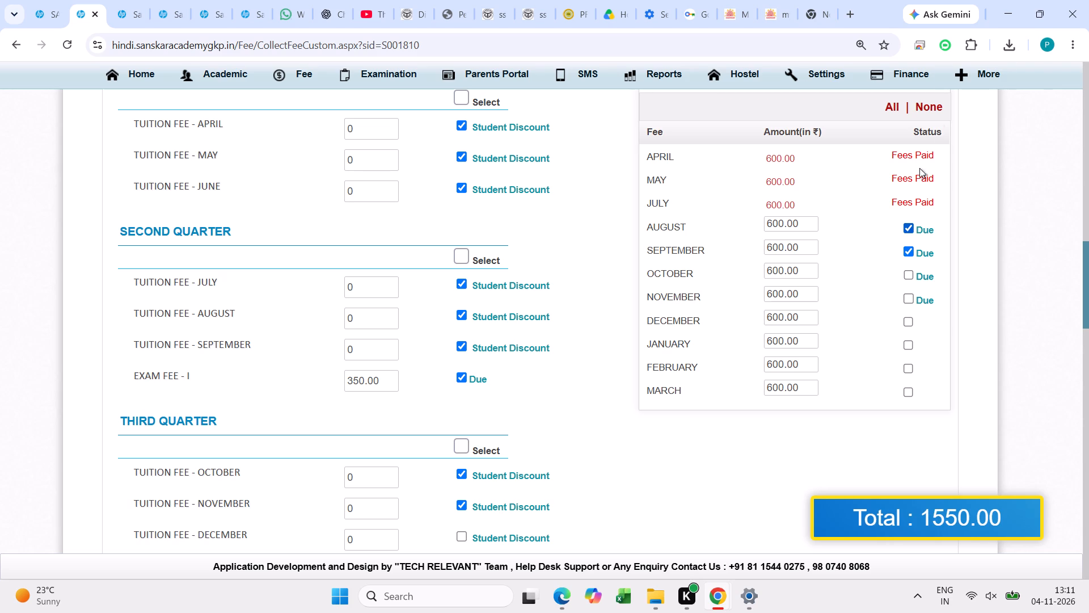
# Calculate 30-13 in the blank new browser tab.
pyautogui.click(808, 8)
pyautogui.moveTo(533, 52); pyautogui.dragTo(157, 37)
pyautogui.press('BackSpace')
pyautogui.press('BackSpace')
pyautogui.press('BackSpace')
pyautogui.press('BackSpace')
pyautogui.press('BackSpace')
pyautogui.press('BackSpace')
pyautogui.press('BackSpace')
pyautogui.press('BackSpace')
pyautogui.press('BackSpace')
pyautogui.press('BackSpace')
pyautogui.press('BackSpace')
pyautogui.press('BackSpace')
pyautogui.press('BackSpace')
pyautogui.press('BackSpace')
pyautogui.press('BackSpace')
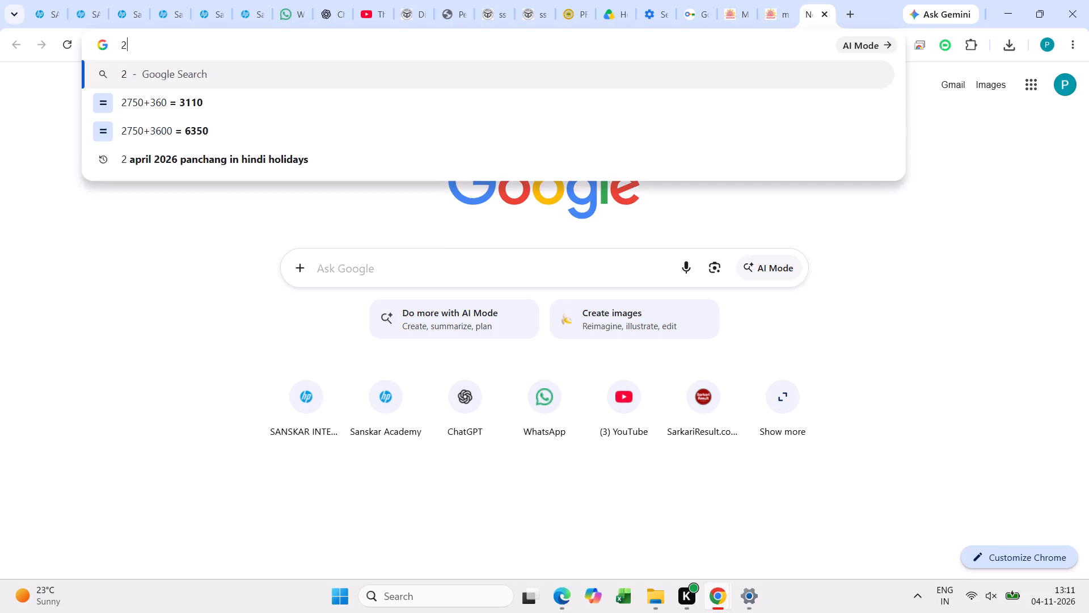
pyautogui.write('30')
pyautogui.press('-')
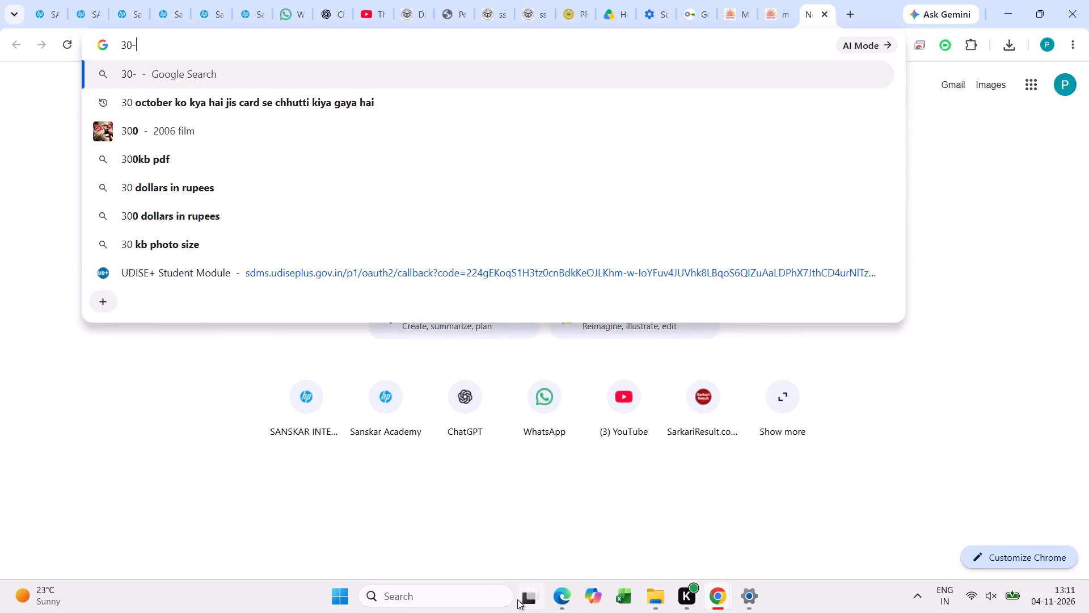
pyautogui.write('13')
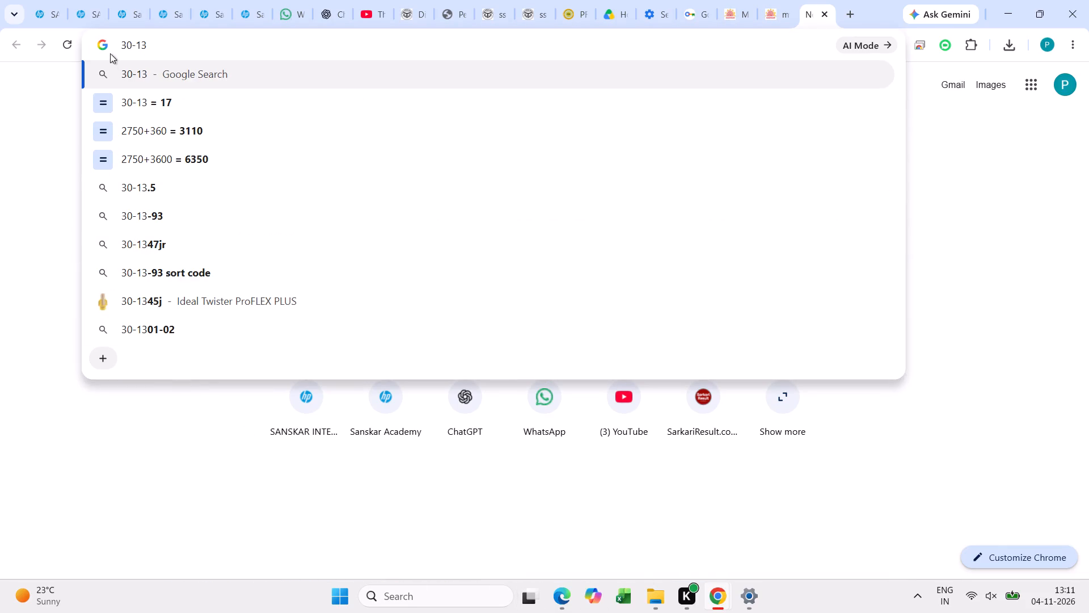
# Back in the Sanskar Intermediate College ERP, add the October transport fee to the class IX student's selected fees.
pyautogui.click(83, 11)
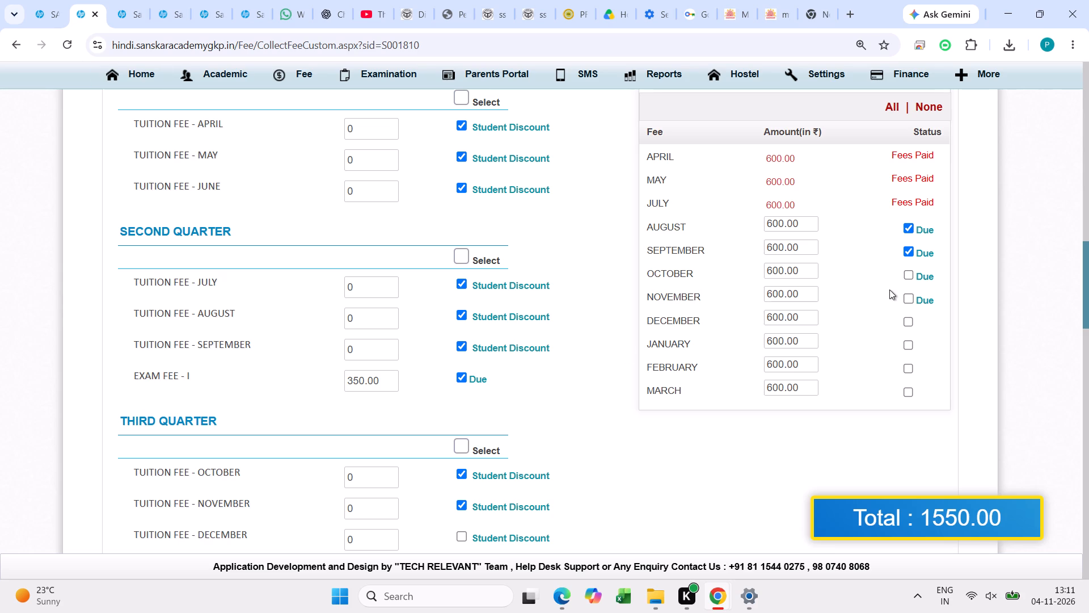
pyautogui.click(905, 274)
# Set the class IX student's payment amount to 1700.
pyautogui.scroll(-4, 752, 415)
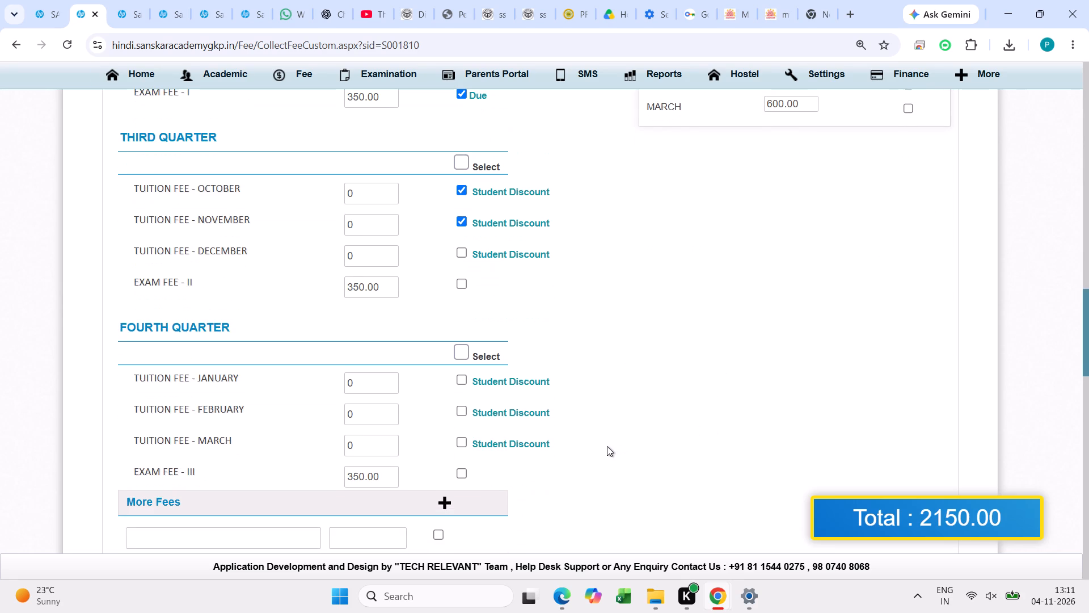
pyautogui.scroll(-2, 607, 444)
pyautogui.scroll(1, 607, 444)
pyautogui.scroll(-1, 607, 444)
pyautogui.scroll(1, 607, 444)
pyautogui.scroll(-12, 607, 444)
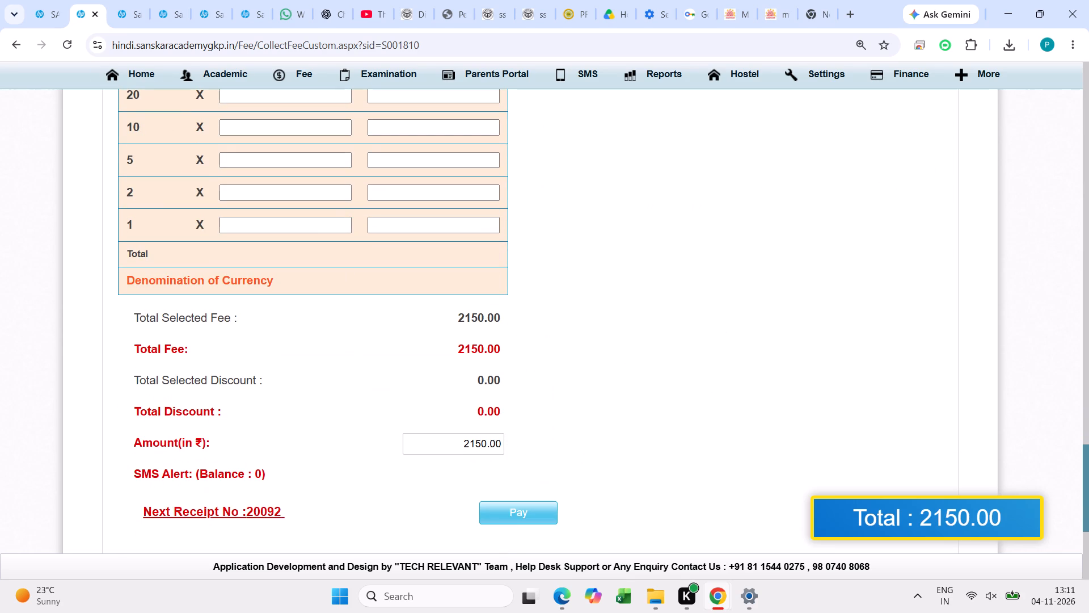
pyautogui.moveTo(503, 447); pyautogui.dragTo(349, 421)
pyautogui.write('17')
pyautogui.press('0')
pyautogui.press('0')
pyautogui.click(720, 396)
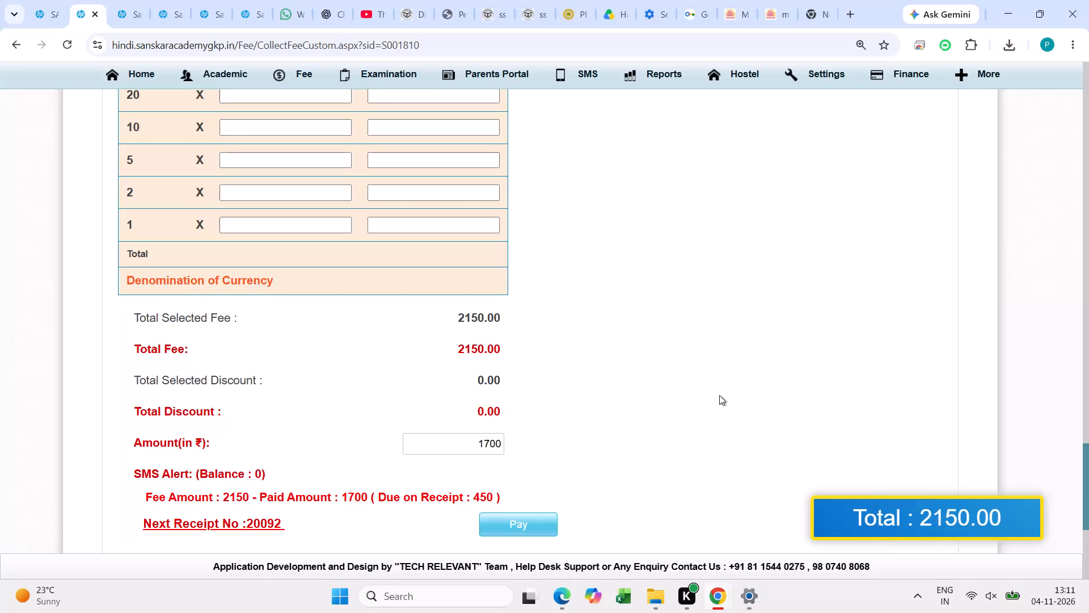
# Submit the class IX student's partial fee payment.
pyautogui.scroll(1, 719, 395)
pyautogui.scroll(-3, 617, 497)
pyautogui.click(557, 405)
pyautogui.click(545, 376)
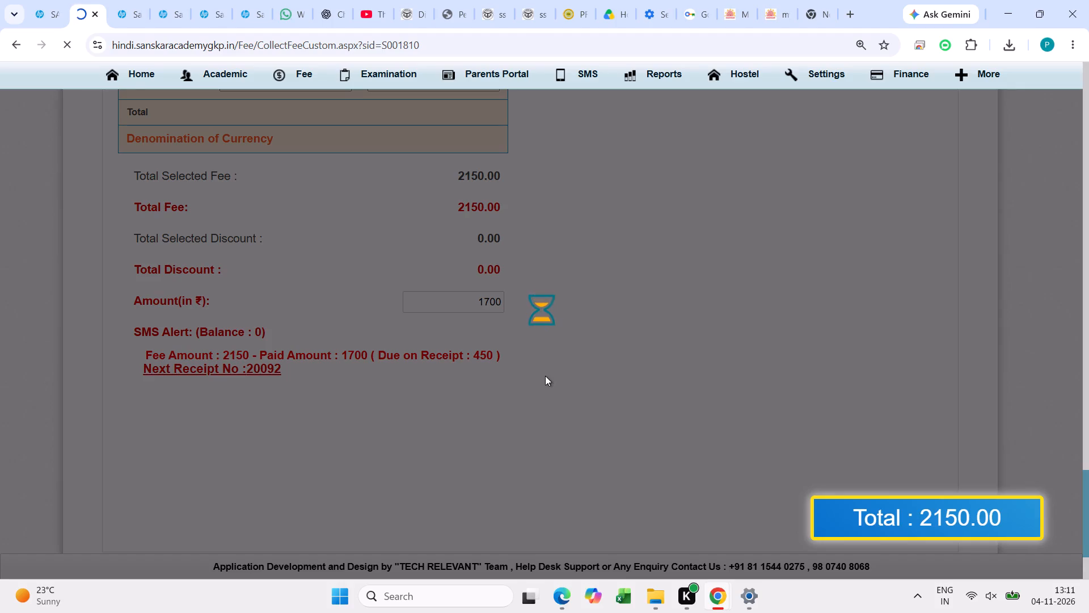
# Print the new fee receipt in the A4 landscape 2 Receipt format on the EPSON M1050 Series printer and close the receipt view.
pyautogui.scroll(4, 603, 380)
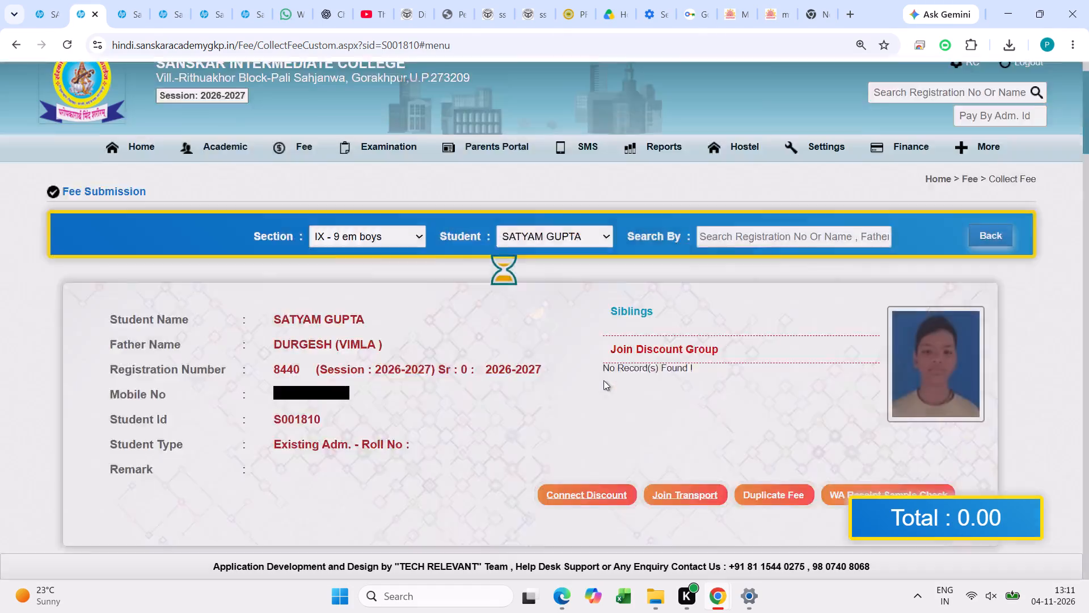
pyautogui.scroll(1, 628, 356)
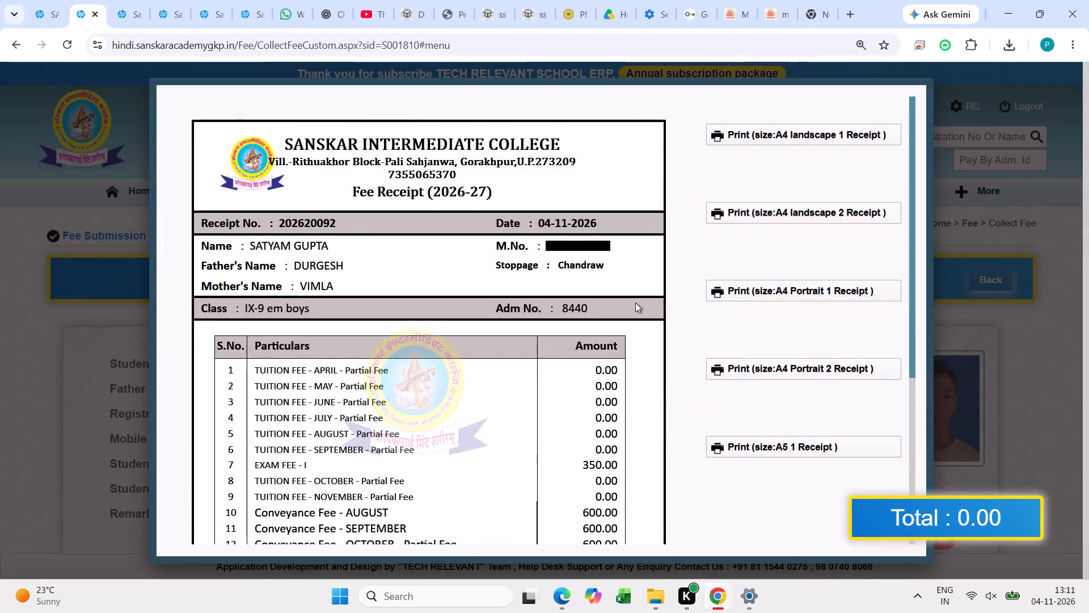
pyautogui.doubleClick(831, 200)
pyautogui.scroll(-6, 834, 206)
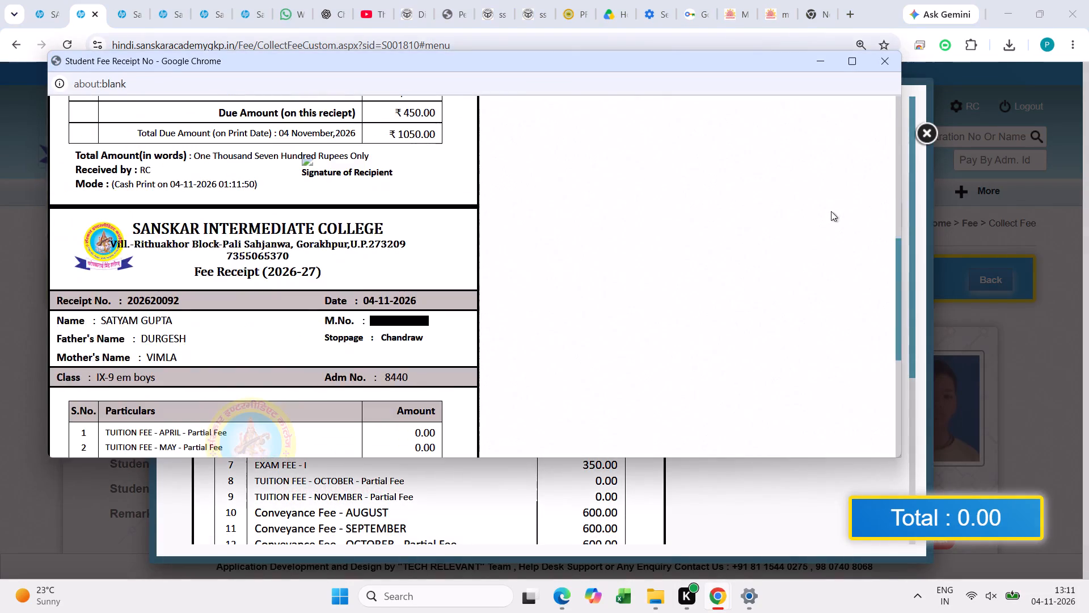
pyautogui.scroll(-4, 818, 229)
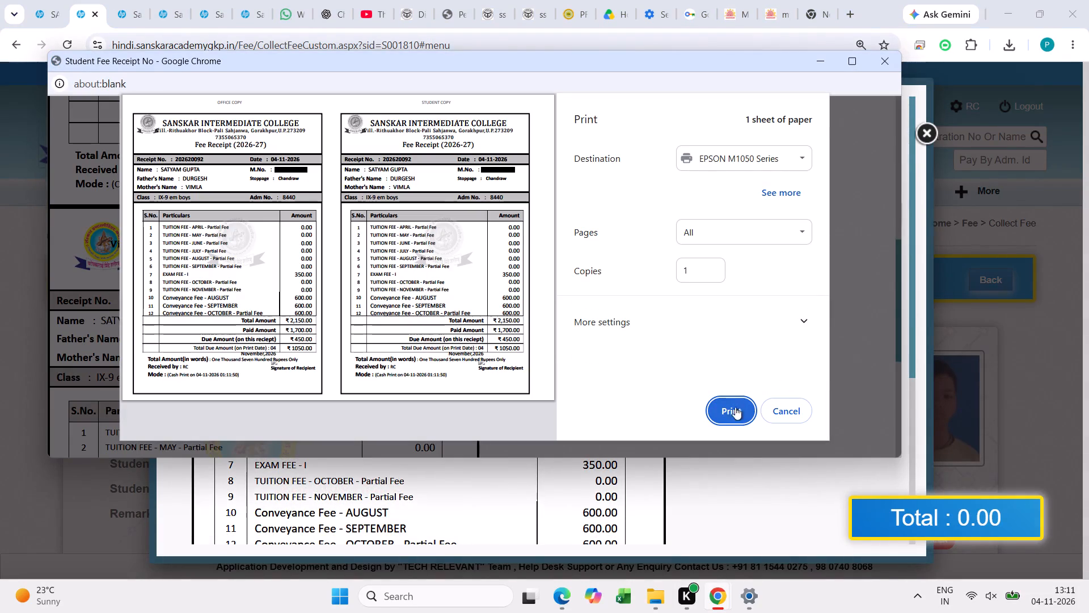
pyautogui.click(733, 409)
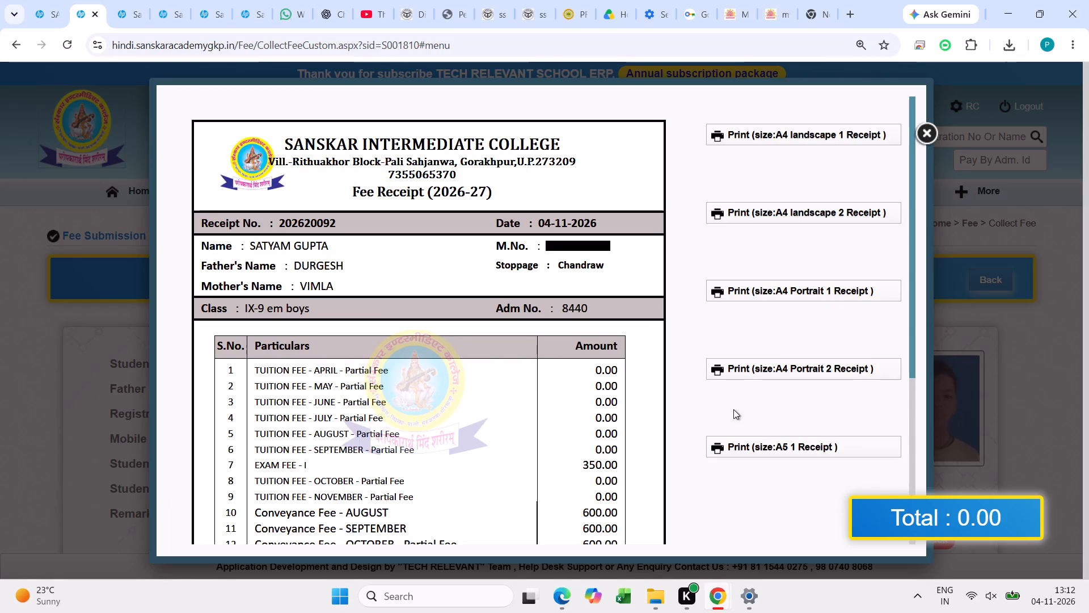
pyautogui.write('JKU')
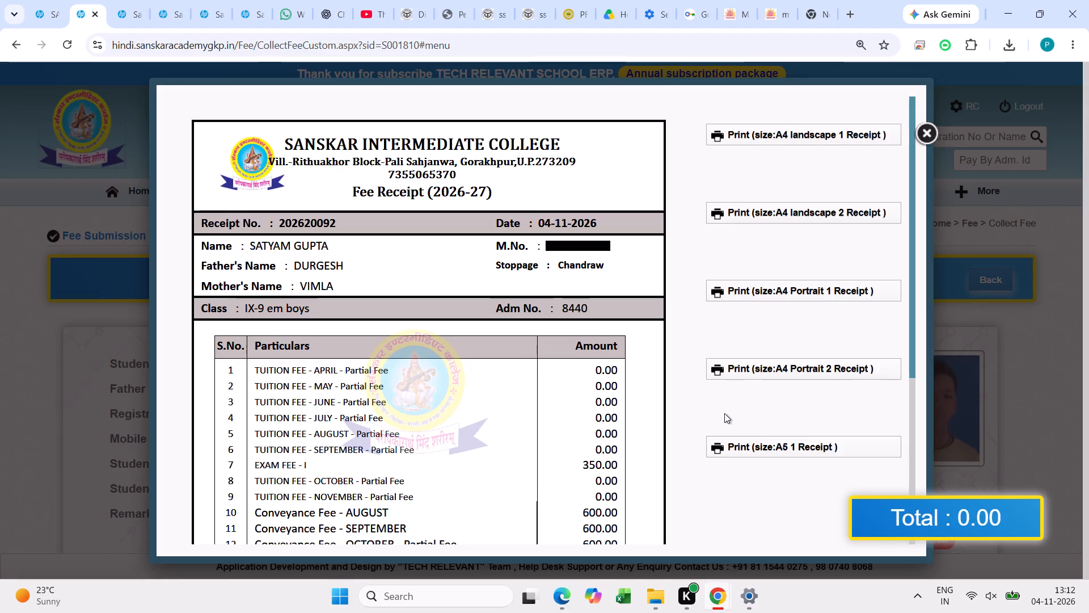
pyautogui.click(921, 124)
pyautogui.click(926, 136)
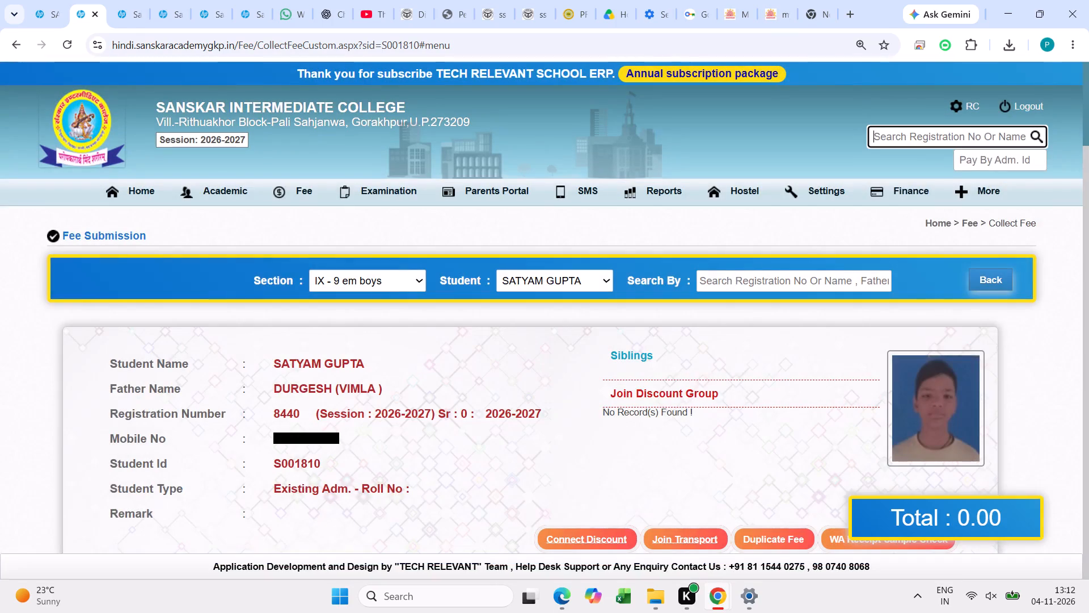
# Search the students for KANH and open the fee payment page of the matching class IX-9 em boys student.
pyautogui.write('KANH')
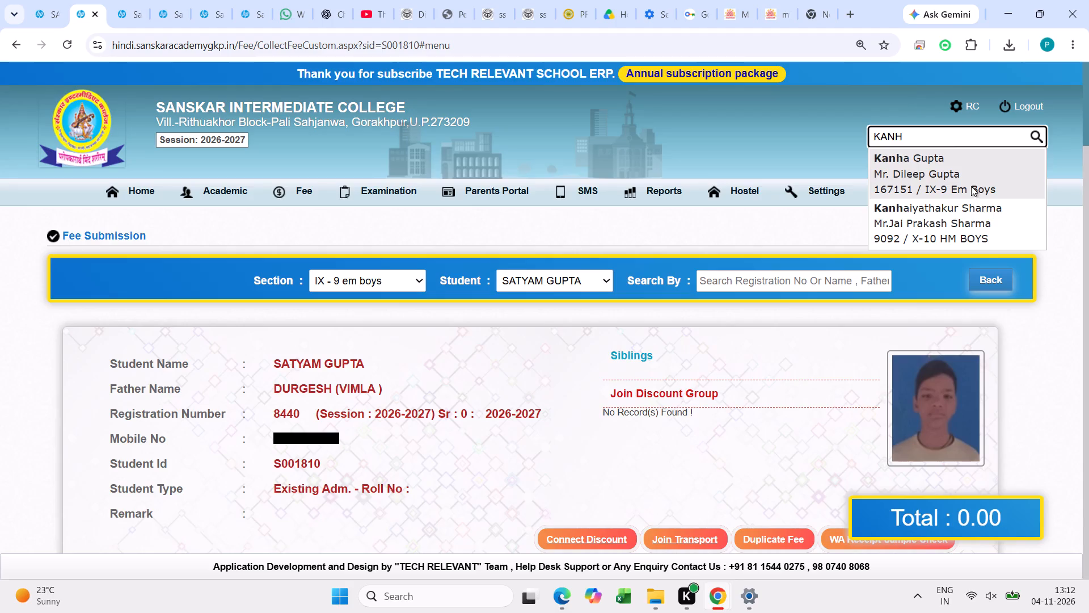
pyautogui.click(971, 180)
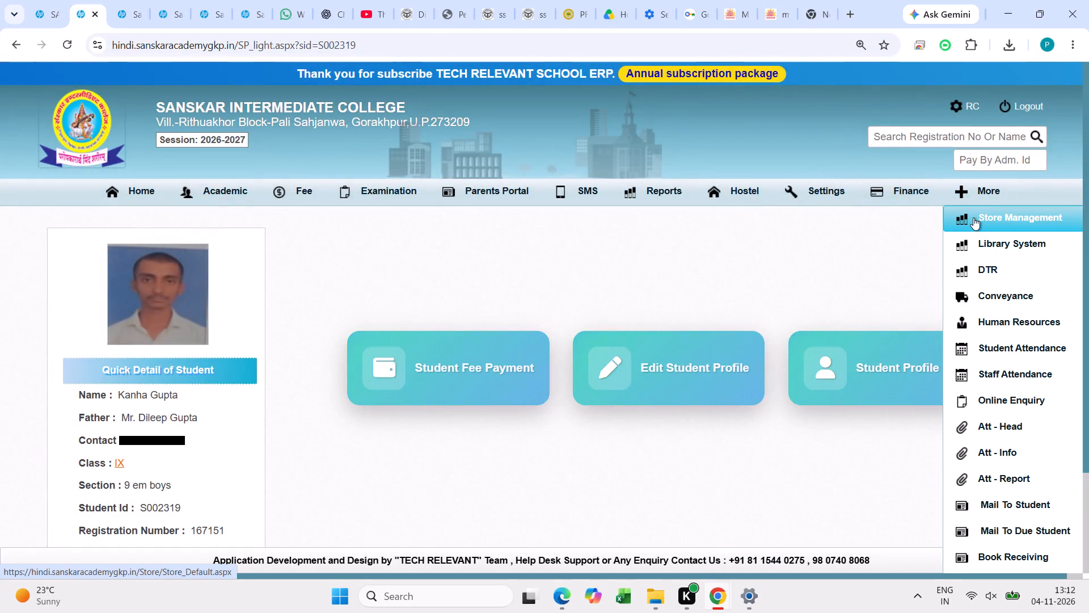
pyautogui.click(515, 357)
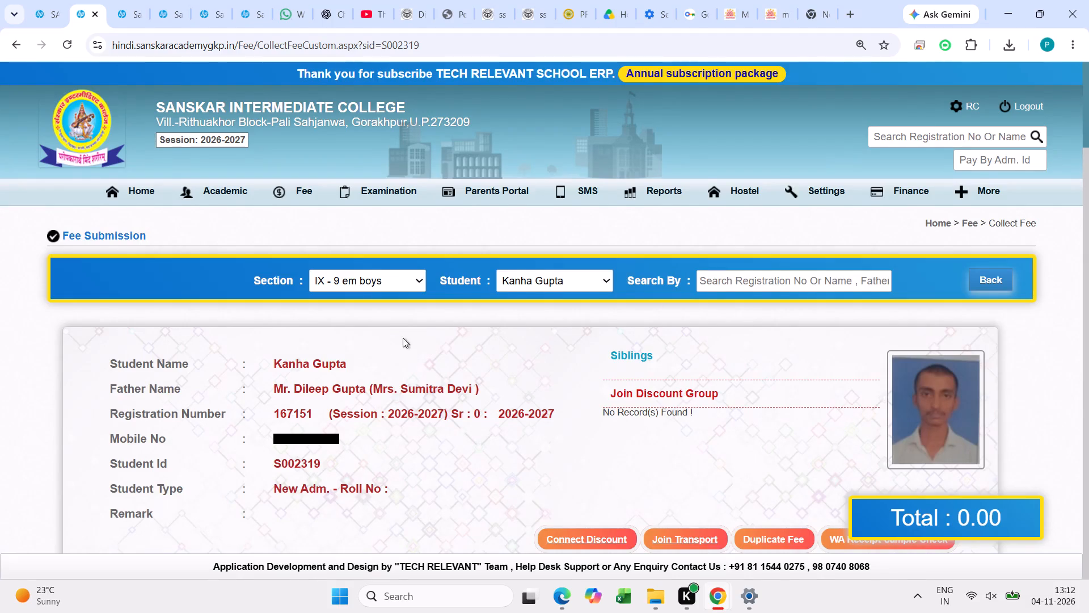
# Select the October and November tuition fees for the newly opened class IX student.
pyautogui.scroll(-4, 391, 339)
pyautogui.scroll(1, 408, 325)
pyautogui.scroll(-5, 408, 325)
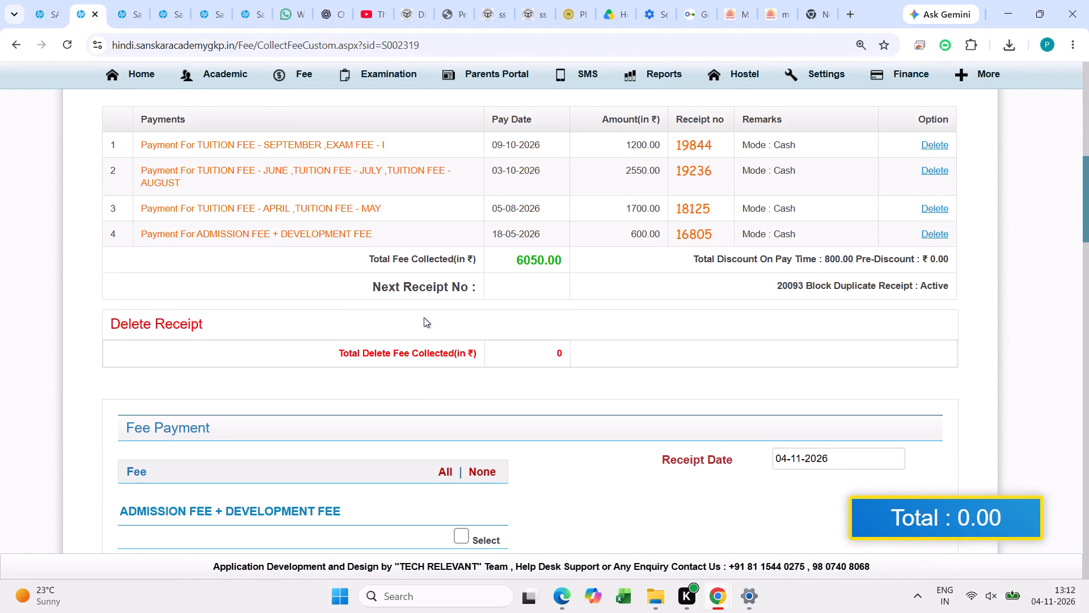
pyautogui.scroll(-9, 423, 317)
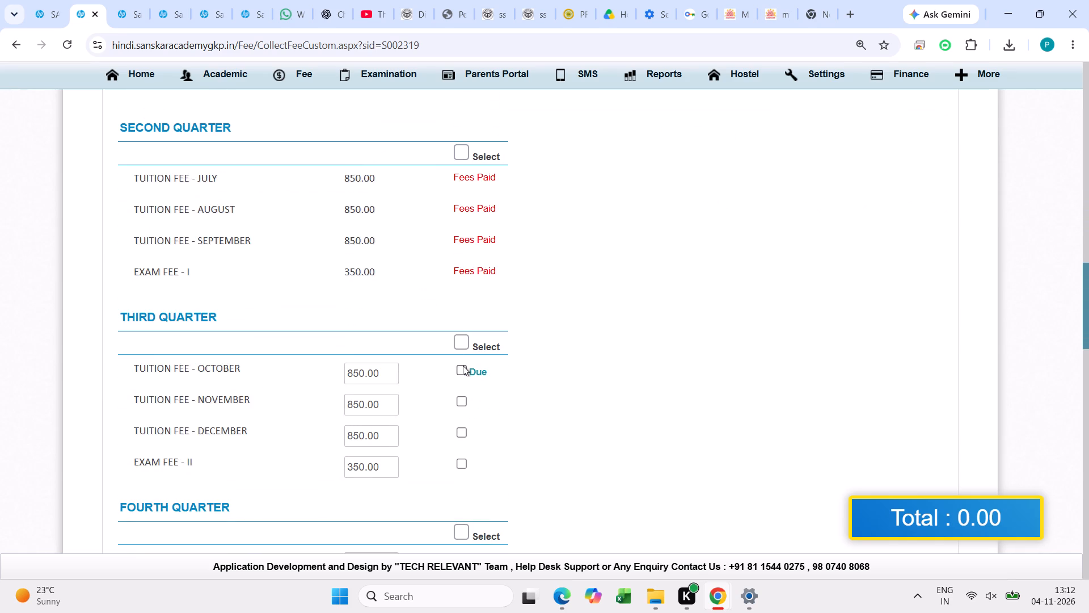
pyautogui.click(463, 366)
pyautogui.scroll(-5, 463, 366)
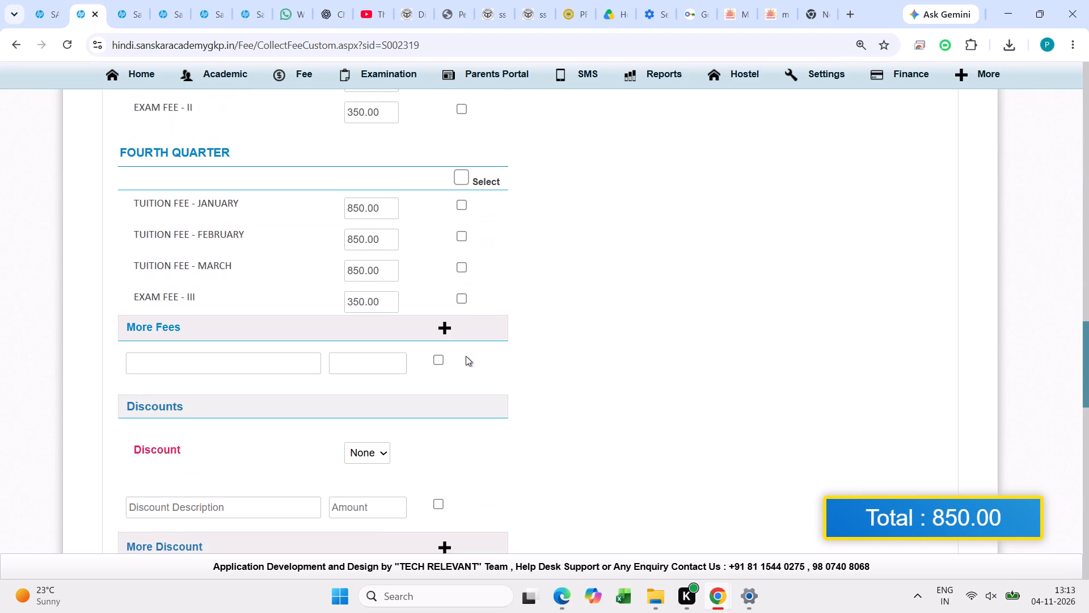
pyautogui.scroll(5, 467, 345)
pyautogui.scroll(-1, 467, 339)
pyautogui.scroll(4, 467, 339)
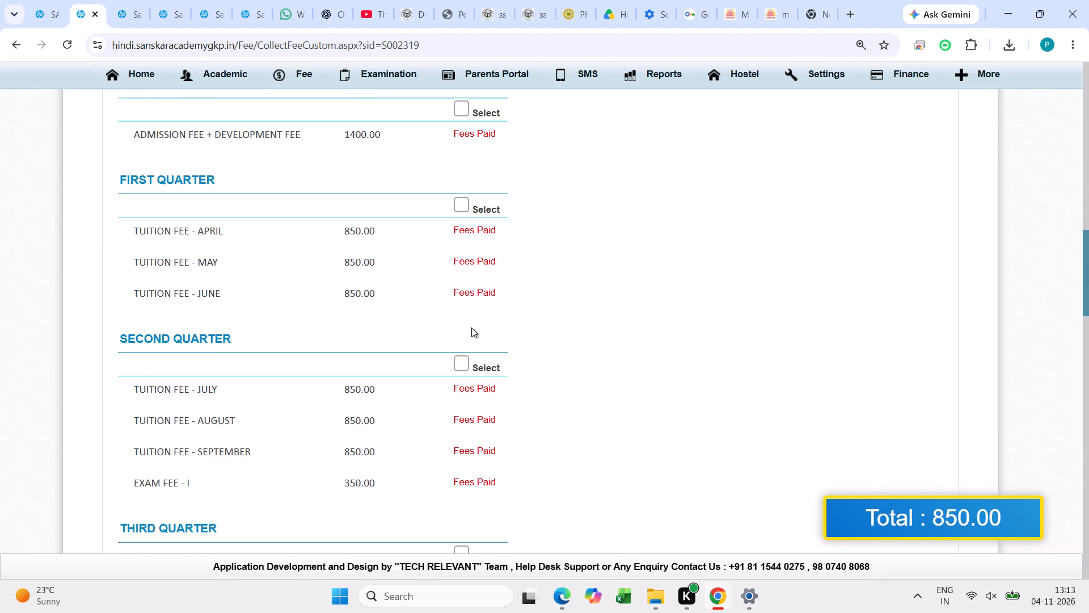
pyautogui.scroll(-6, 471, 328)
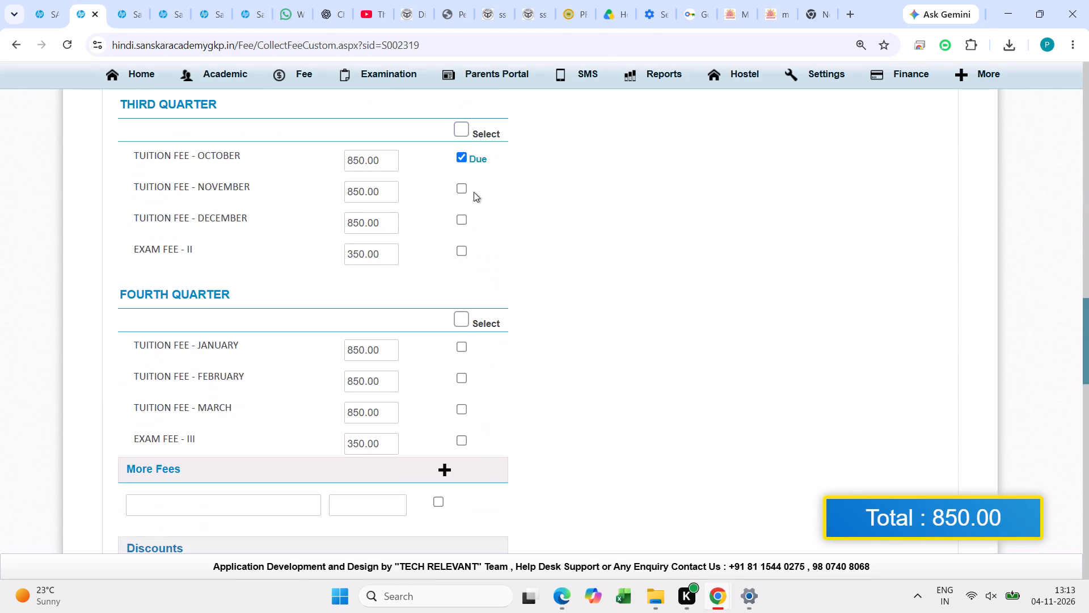
pyautogui.click(455, 184)
pyautogui.click(461, 187)
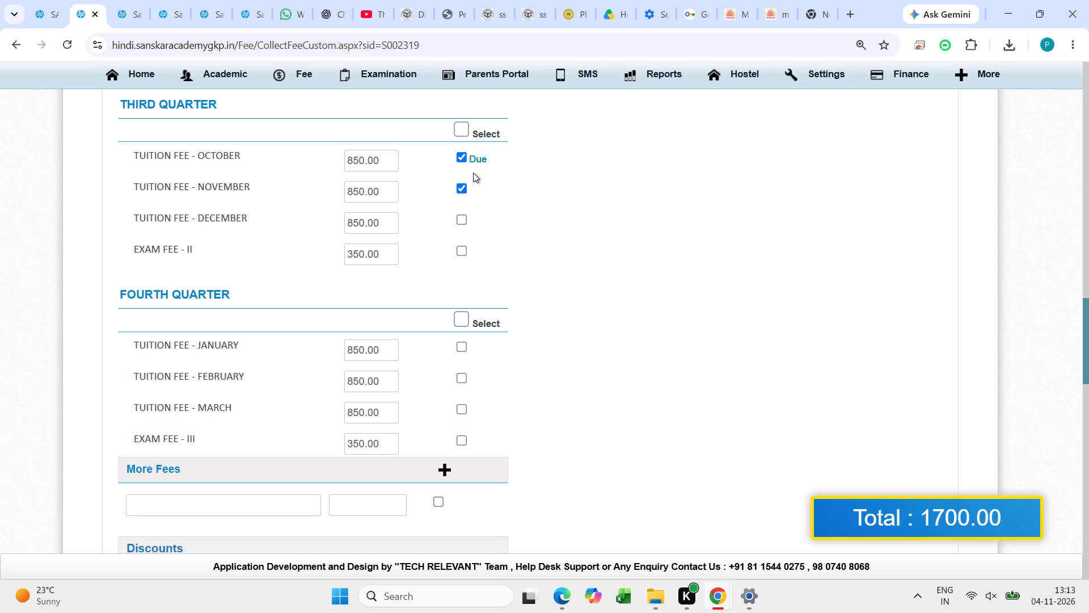
pyautogui.scroll(3, 347, 205)
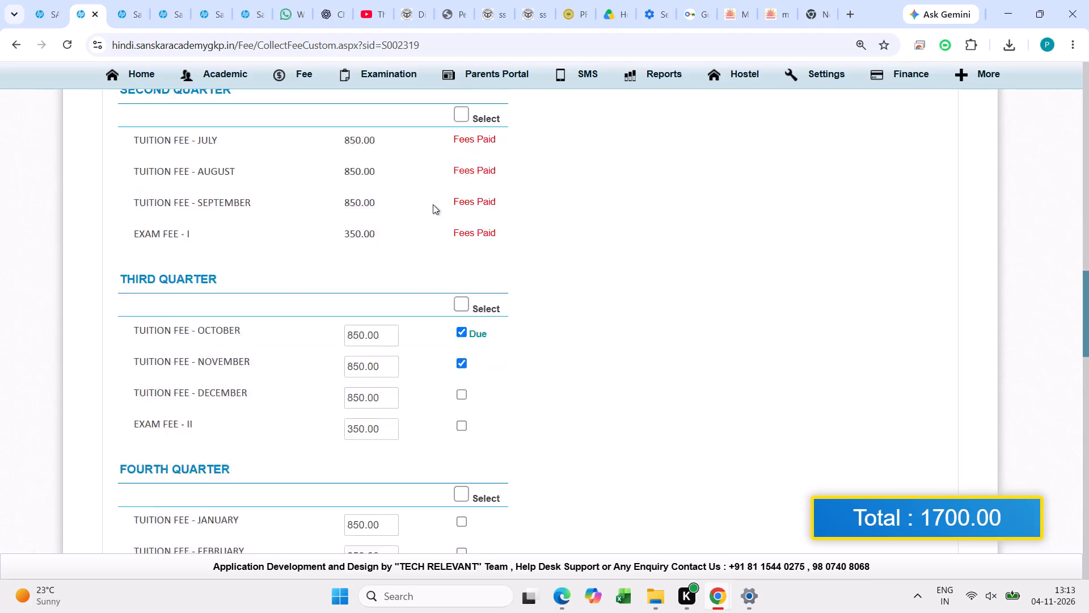
# Search the students by the registration number shown for this student and reload the matching class IX-9 em boys fee page.
pyautogui.scroll(5, 433, 204)
pyautogui.scroll(5, 503, 204)
pyautogui.scroll(-1, 526, 204)
pyautogui.scroll(1, 526, 204)
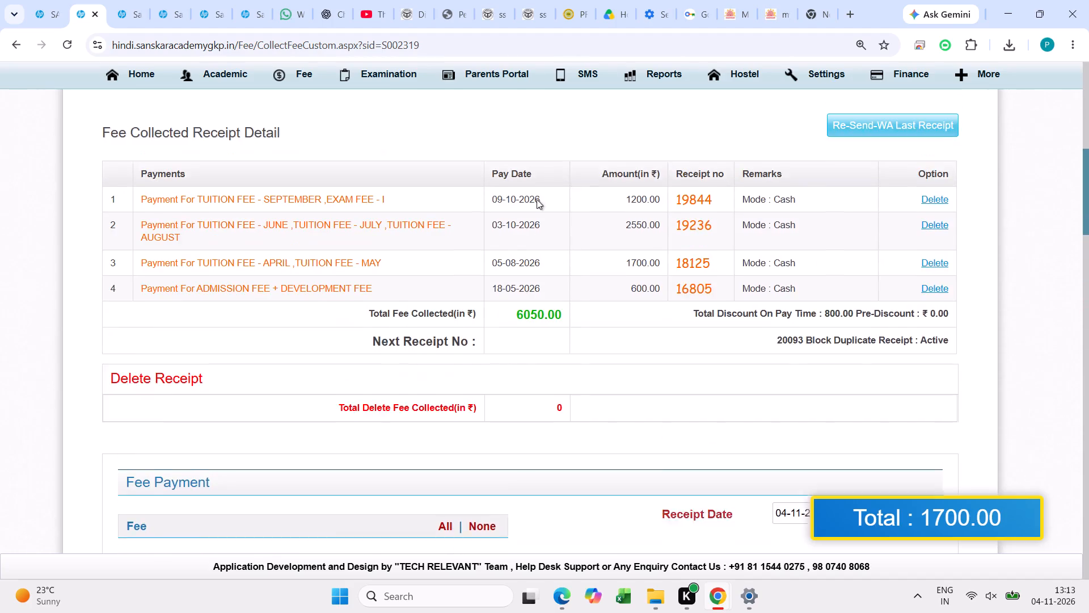
pyautogui.scroll(2, 603, 201)
pyautogui.scroll(-1, 603, 201)
pyautogui.scroll(1, 643, 201)
pyautogui.scroll(-1, 643, 201)
pyautogui.scroll(3, 643, 201)
pyautogui.scroll(-1, 650, 200)
pyautogui.scroll(2, 650, 200)
pyautogui.scroll(1, 708, 192)
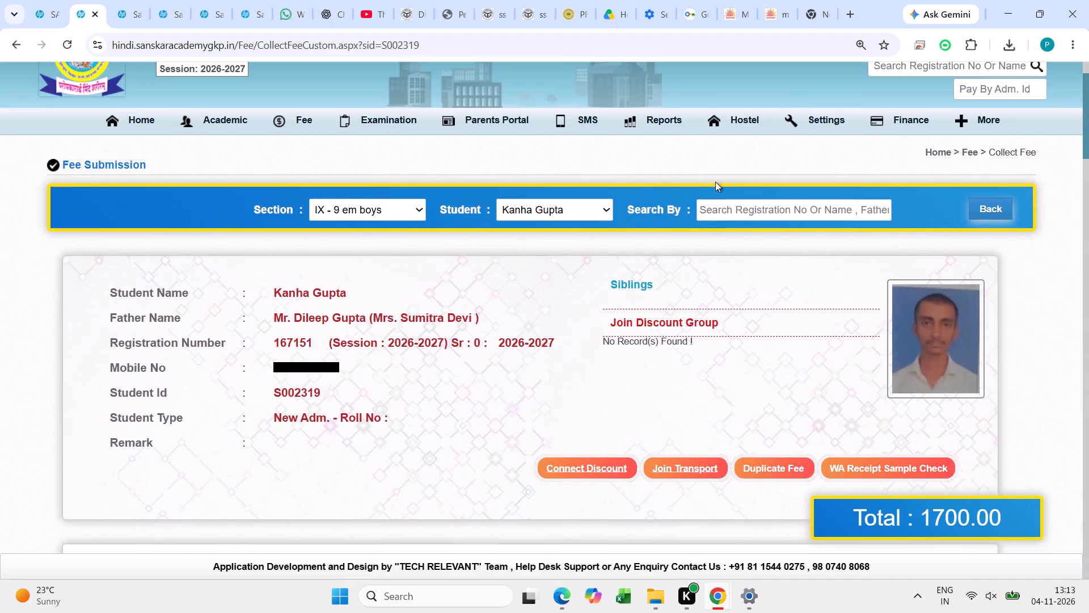
pyautogui.click(715, 203)
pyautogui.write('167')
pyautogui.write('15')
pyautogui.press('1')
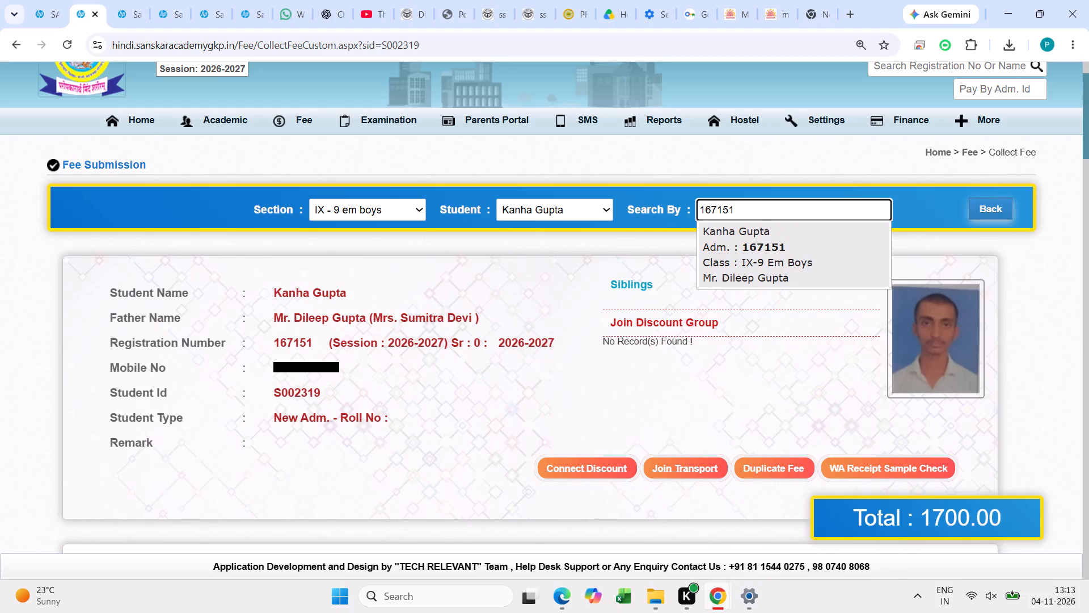
pyautogui.click(722, 234)
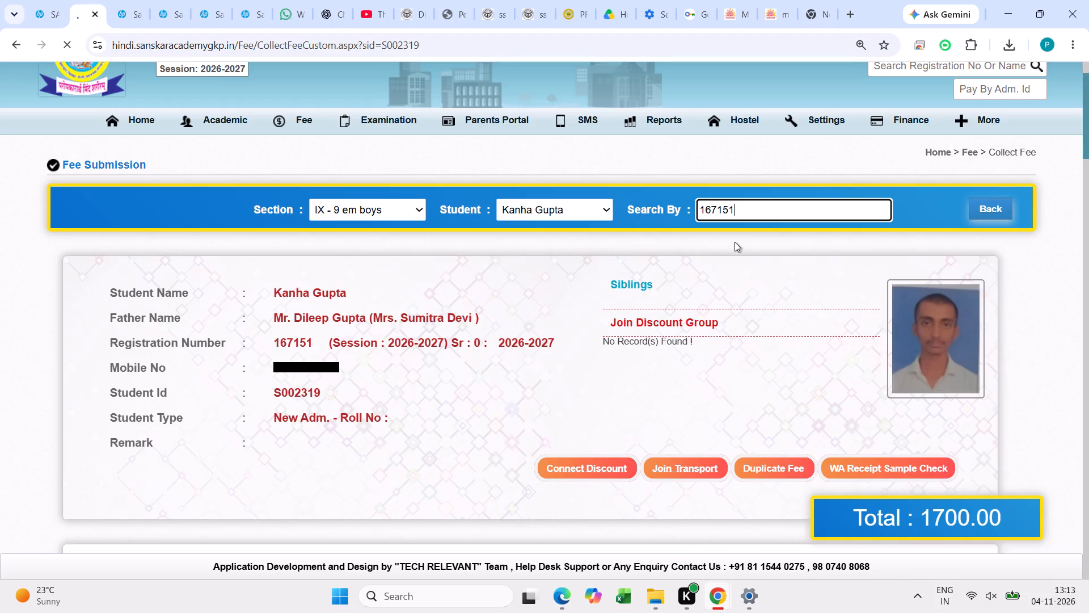
# Select the October and November tuition fees in the third quarter for the class IX student.
pyautogui.scroll(-3, 416, 323)
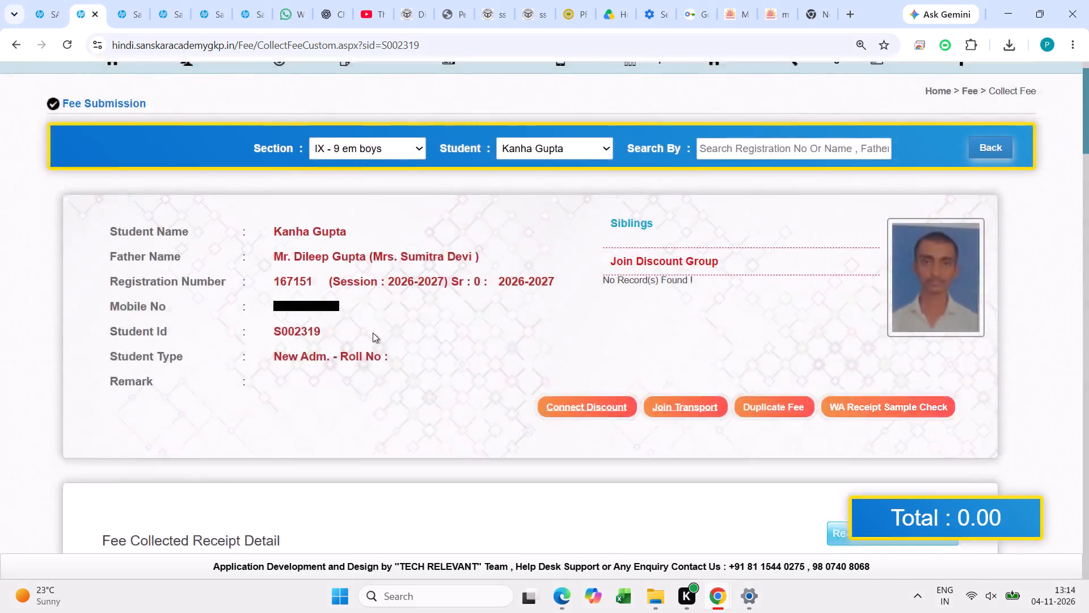
pyautogui.scroll(-4, 373, 333)
pyautogui.scroll(1, 391, 320)
pyautogui.scroll(-1, 392, 320)
pyautogui.scroll(1, 392, 320)
pyautogui.scroll(-7, 392, 320)
pyautogui.scroll(-7, 444, 362)
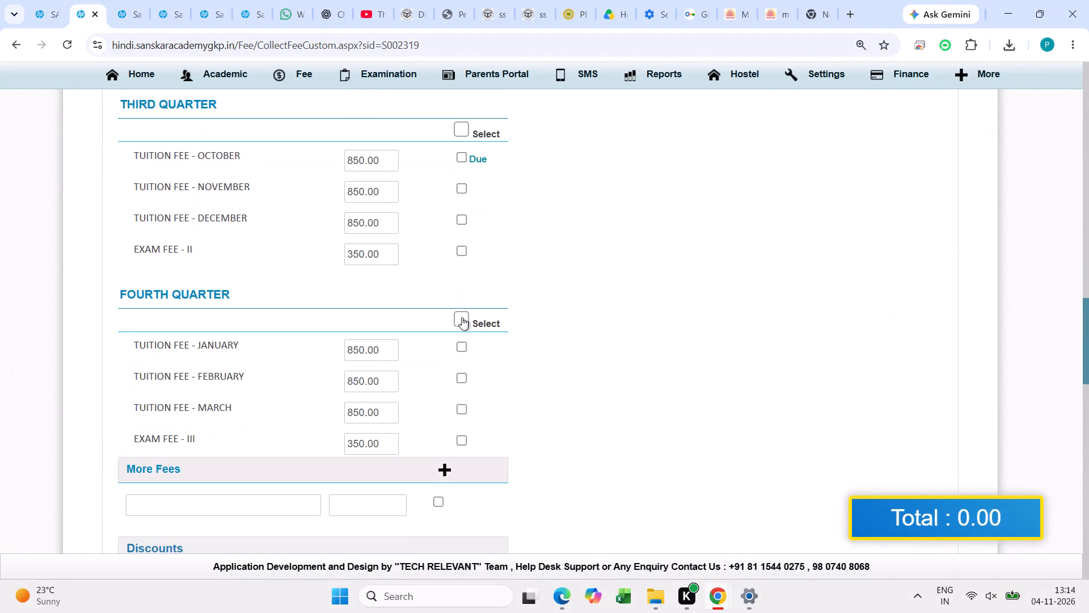
pyautogui.click(463, 187)
# Submit the class IX student's 1700.00 cash fee payment and close the receipt view.
pyautogui.scroll(-3, 463, 187)
pyautogui.scroll(1, 463, 192)
pyautogui.scroll(-1, 463, 196)
pyautogui.scroll(1, 463, 196)
pyautogui.scroll(-4, 463, 196)
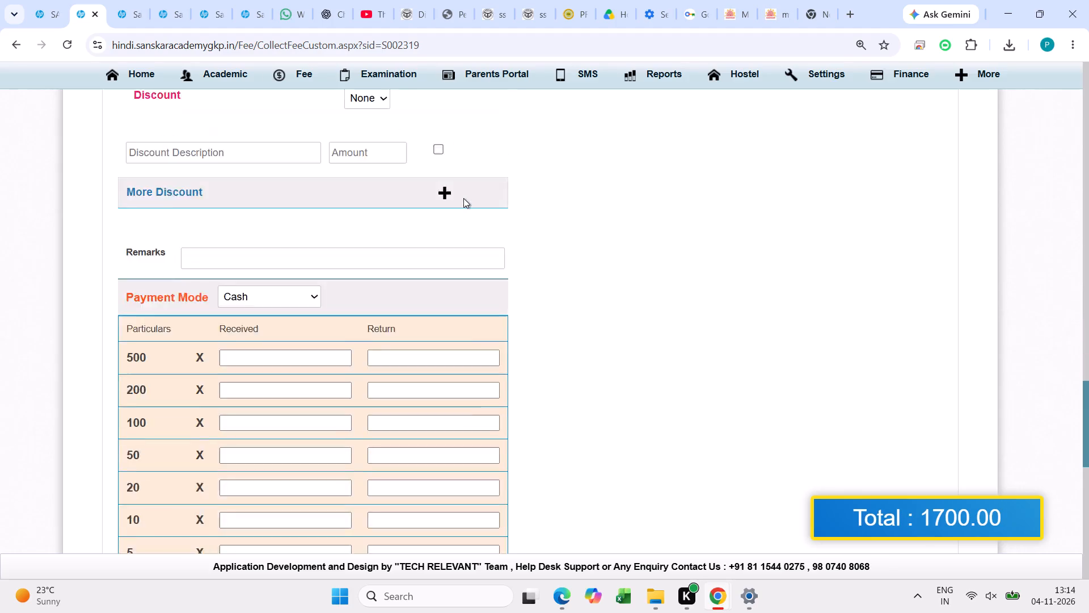
pyautogui.scroll(-13, 463, 198)
pyautogui.click(506, 230)
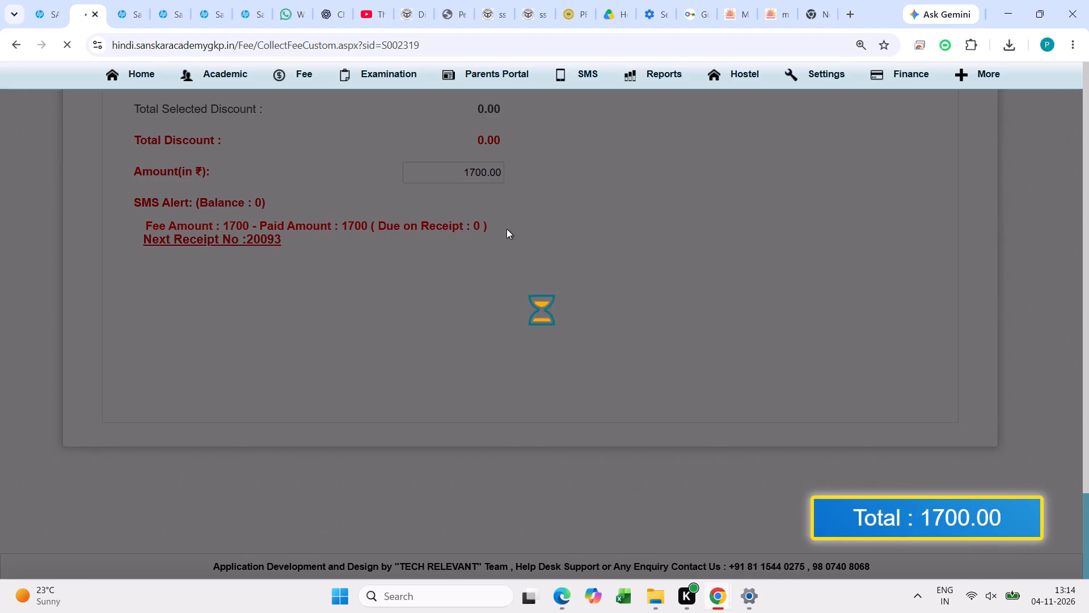
pyautogui.scroll(17, 506, 229)
pyautogui.scroll(-1, 506, 229)
pyautogui.scroll(3, 506, 229)
pyautogui.scroll(-1, 506, 229)
pyautogui.scroll(3, 506, 229)
pyautogui.scroll(-1, 506, 229)
pyautogui.scroll(1, 506, 229)
pyautogui.scroll(-1, 506, 229)
pyautogui.scroll(2, 506, 229)
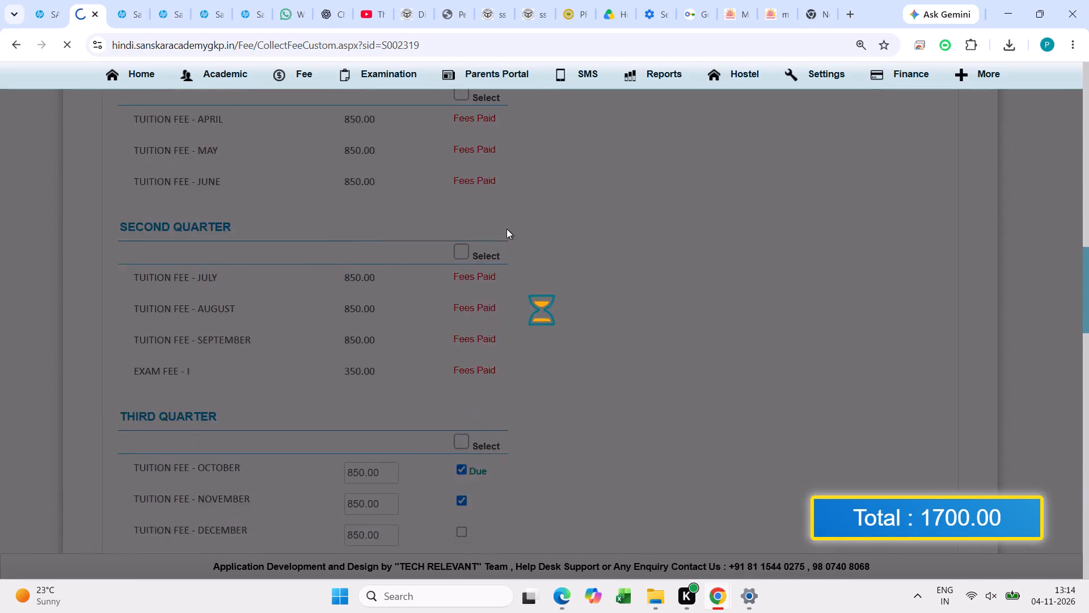
pyautogui.scroll(9, 506, 229)
pyautogui.scroll(-1, 506, 229)
pyautogui.scroll(4, 506, 229)
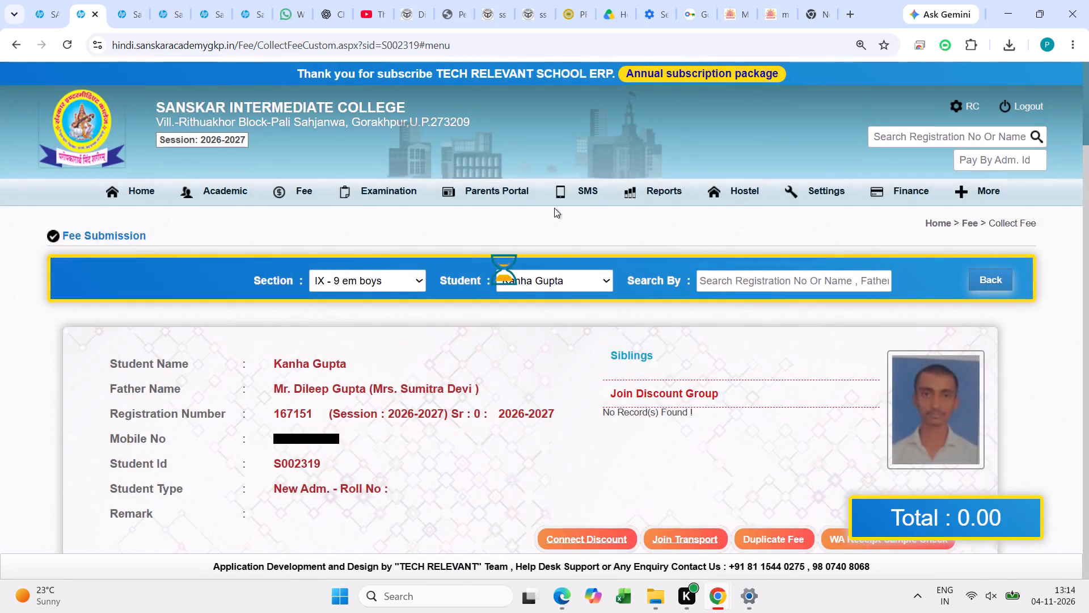
pyautogui.click(926, 138)
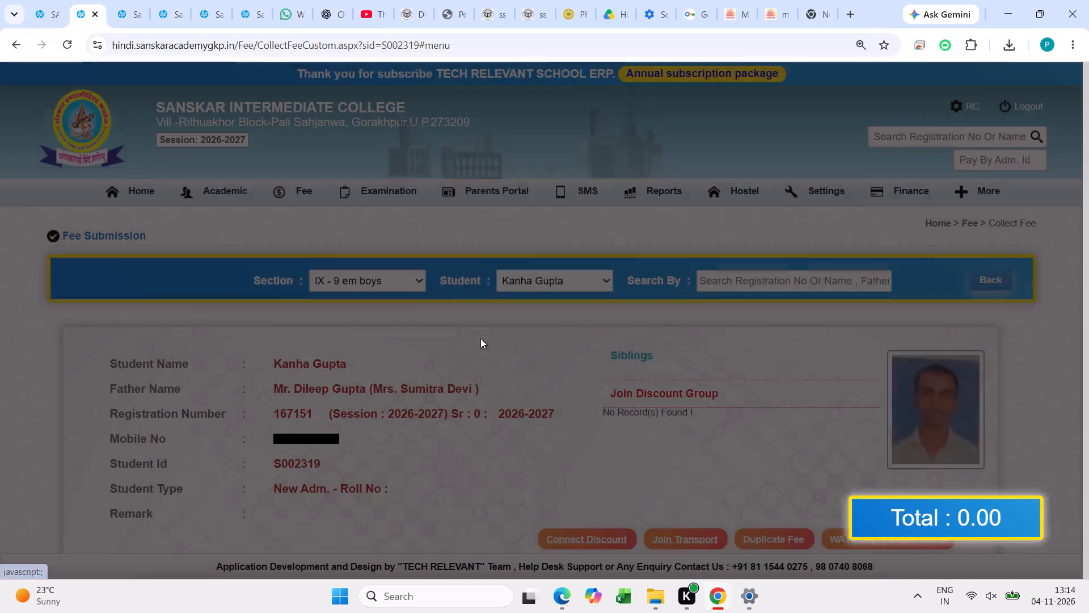
# Open the class IX student's profile for editing, at the contact details section.
pyautogui.click(332, 367)
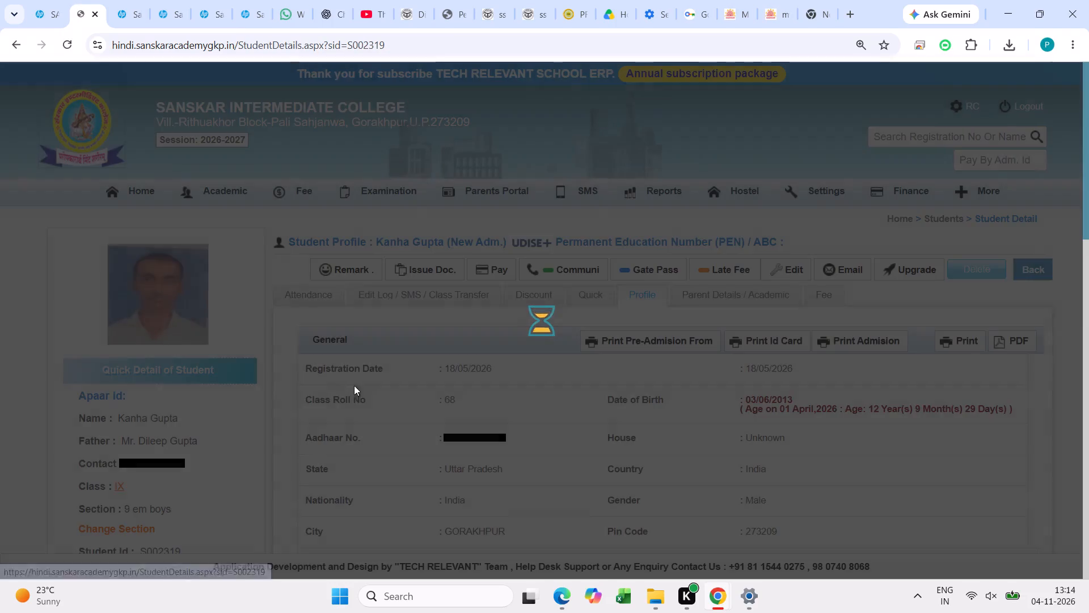
pyautogui.click(767, 271)
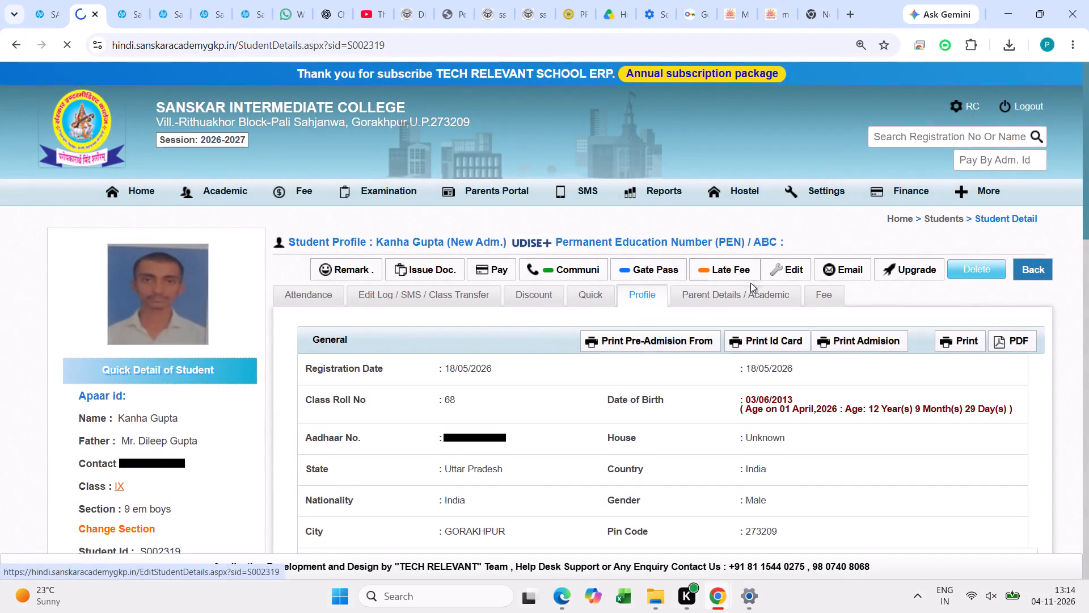
pyautogui.scroll(-5, 390, 411)
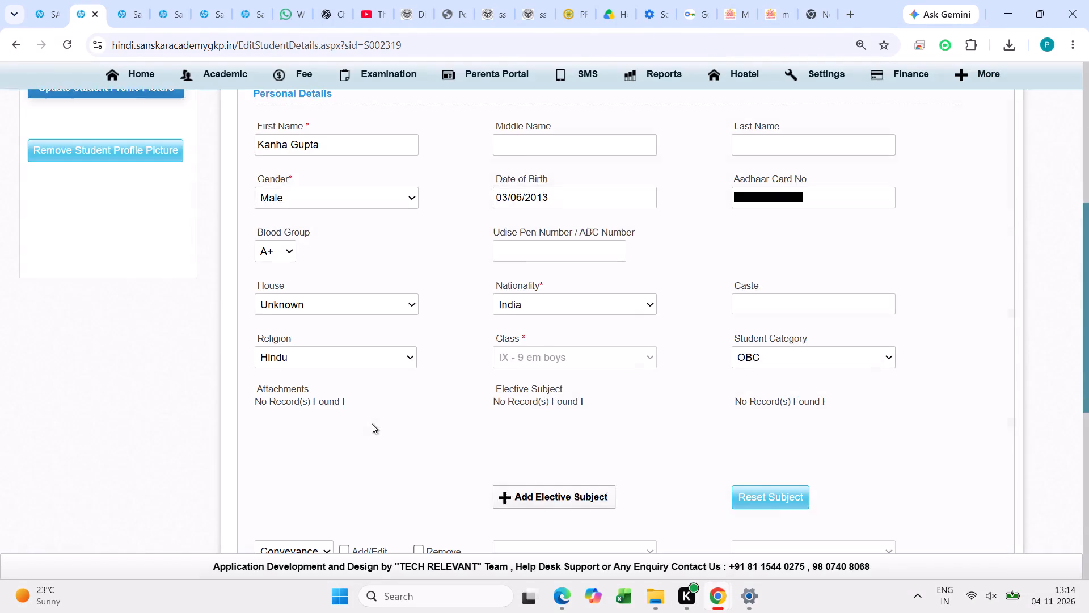
pyautogui.scroll(-4, 365, 403)
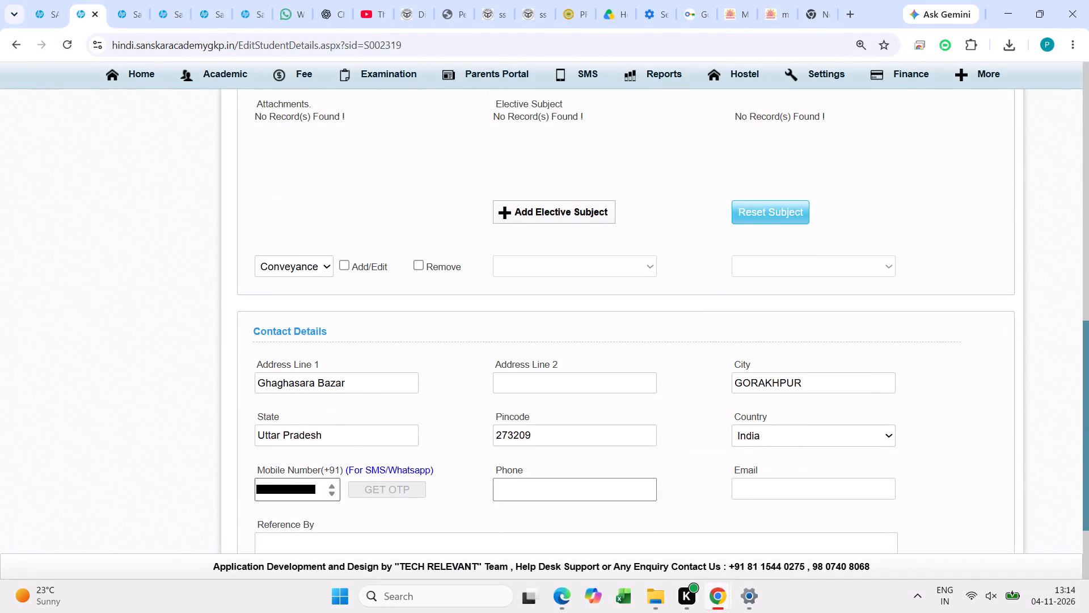
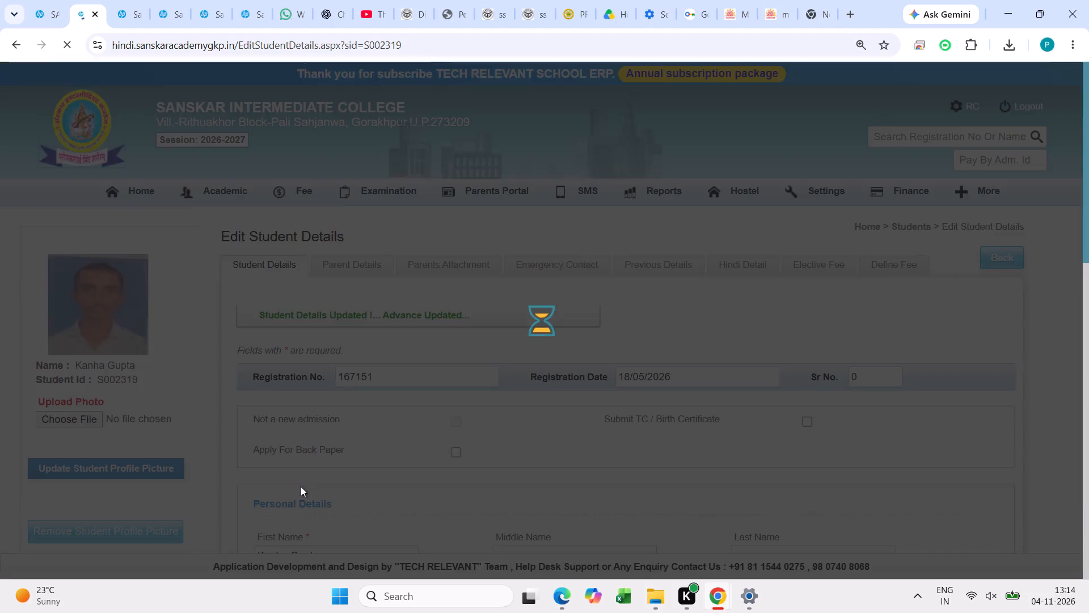
# Search by the registration number on the profile and open the matching class IX-9 em boys student's fee payment page.
pyautogui.moveTo(398, 372); pyautogui.dragTo(311, 389)
pyautogui.hotkey('ctrl', 'c')
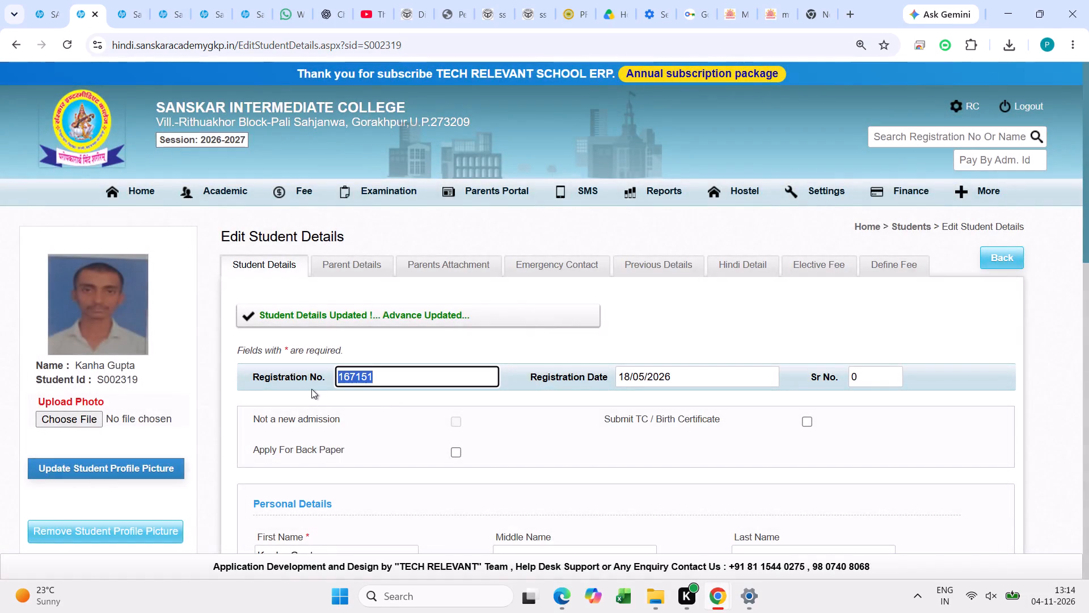
pyautogui.click(894, 142)
pyautogui.hotkey('ctrl', 'v')
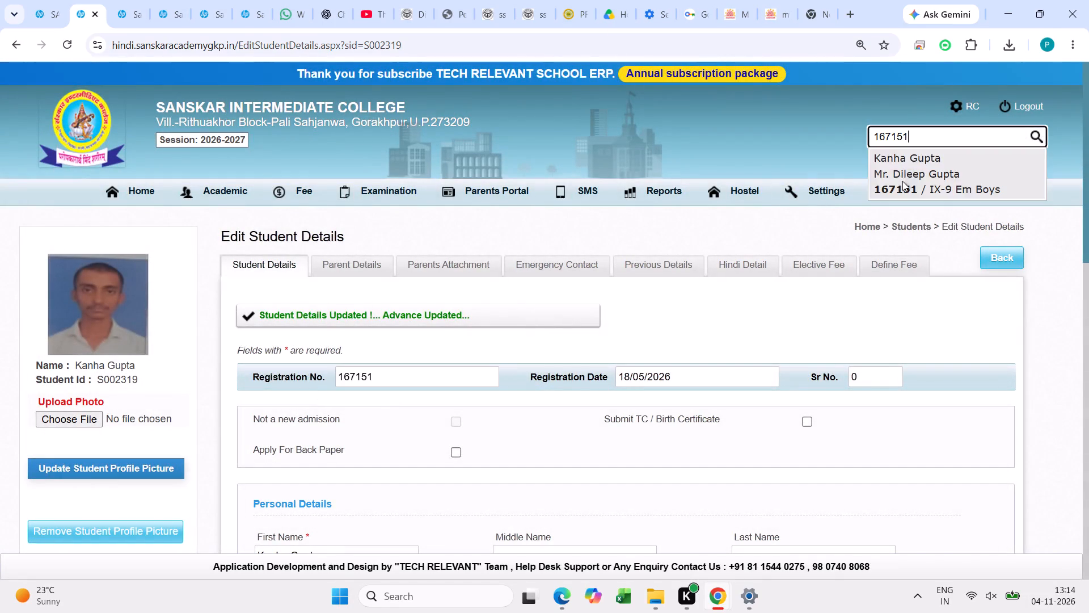
pyautogui.click(902, 181)
pyautogui.click(448, 367)
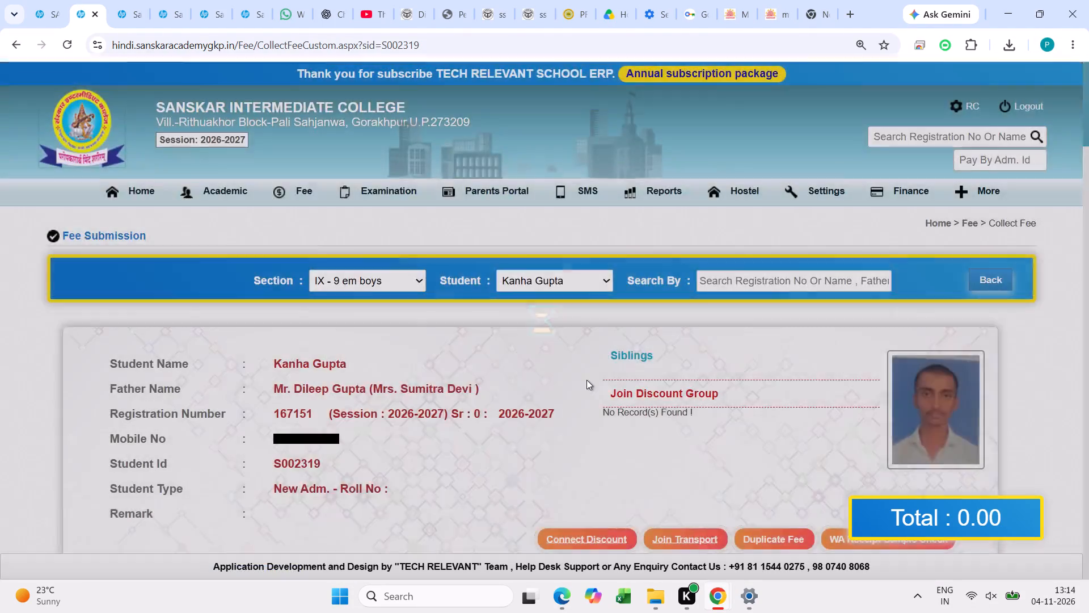
# Print the 1700.00 October and November tuition fee receipt as A4 landscape 2 Receipt and close the receipt view.
pyautogui.scroll(-4, 586, 380)
pyautogui.click(689, 426)
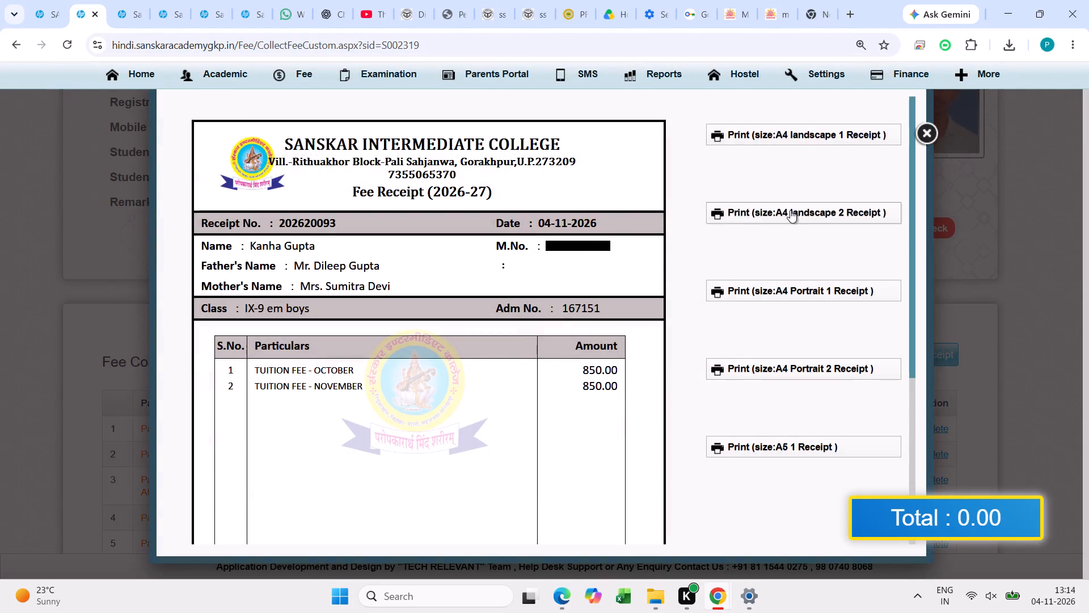
pyautogui.click(790, 210)
pyautogui.scroll(-5, 793, 210)
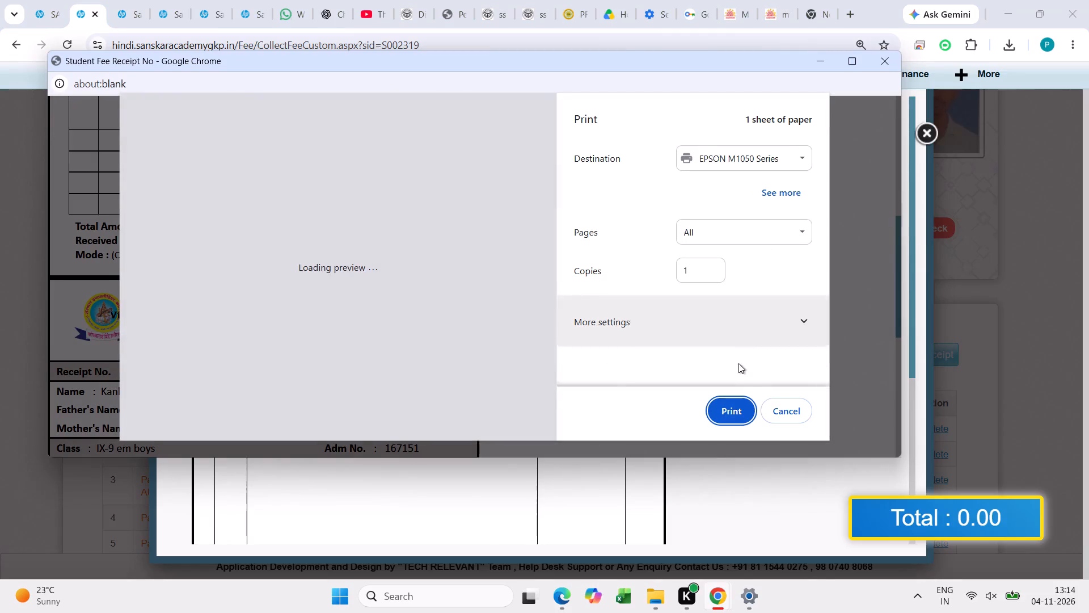
pyautogui.click(714, 413)
pyautogui.click(923, 127)
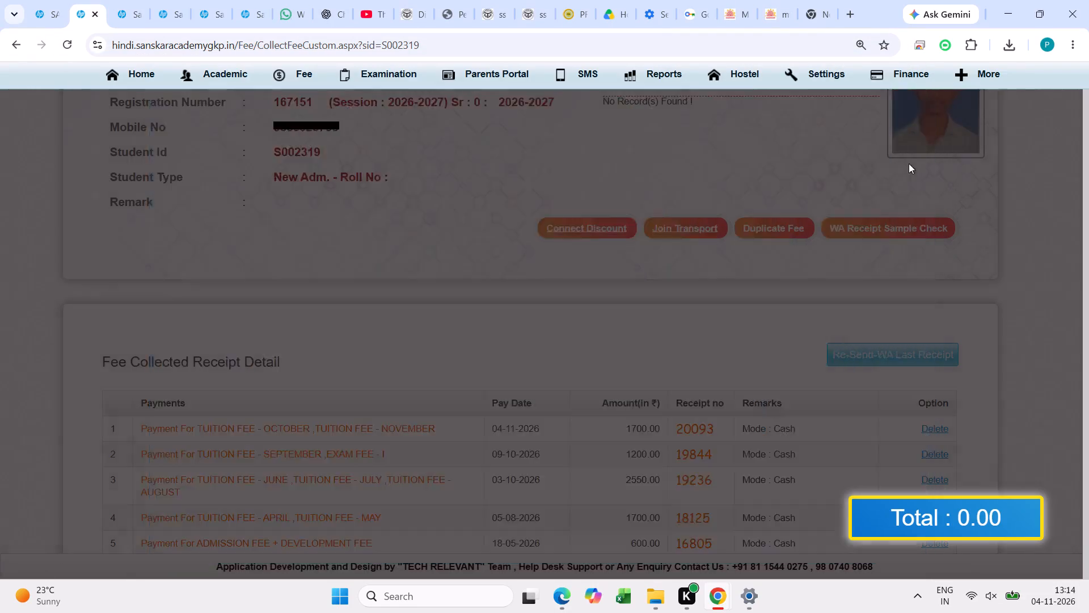
pyautogui.scroll(6, 908, 165)
pyautogui.scroll(-1, 908, 166)
pyautogui.scroll(9, 908, 166)
pyautogui.scroll(-1, 908, 166)
pyautogui.scroll(1, 908, 166)
pyautogui.click(917, 134)
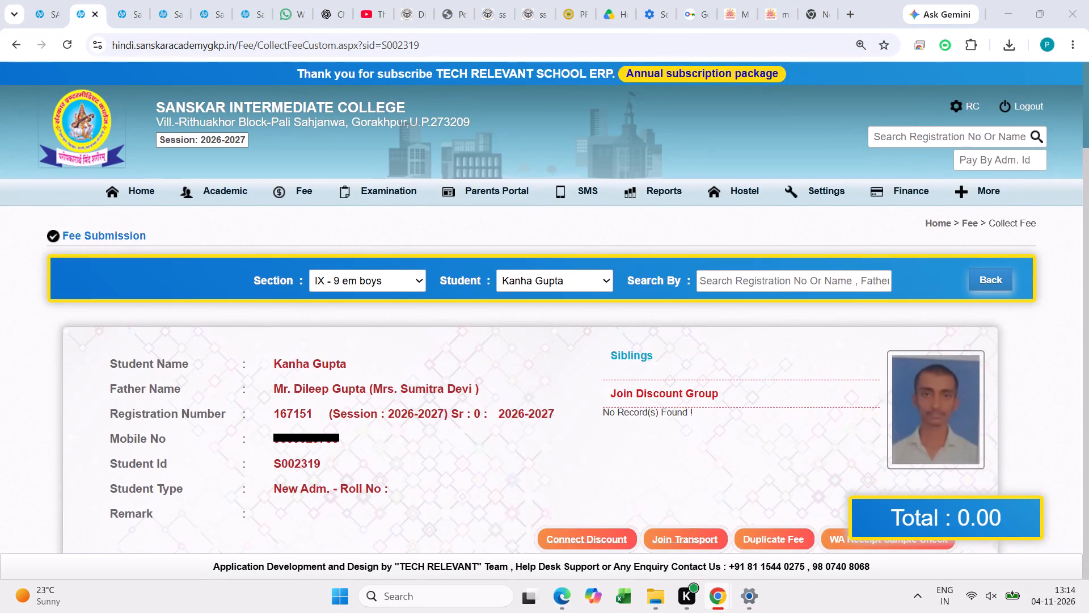
pyautogui.write('PREM')
pyautogui.press('space')
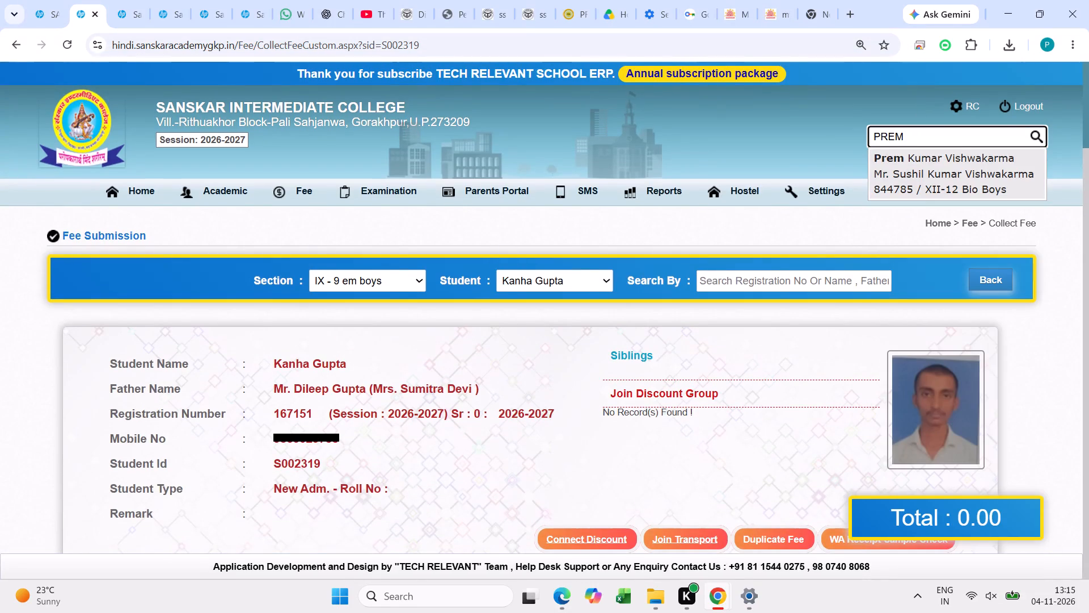
pyautogui.press('BackSpace')
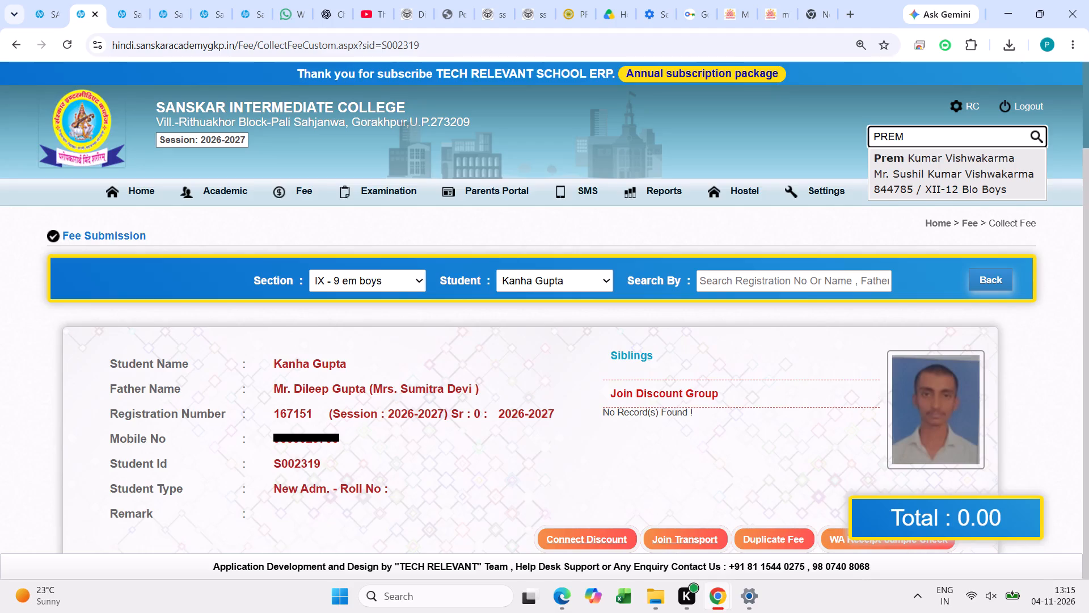
pyautogui.press('BackSpace')
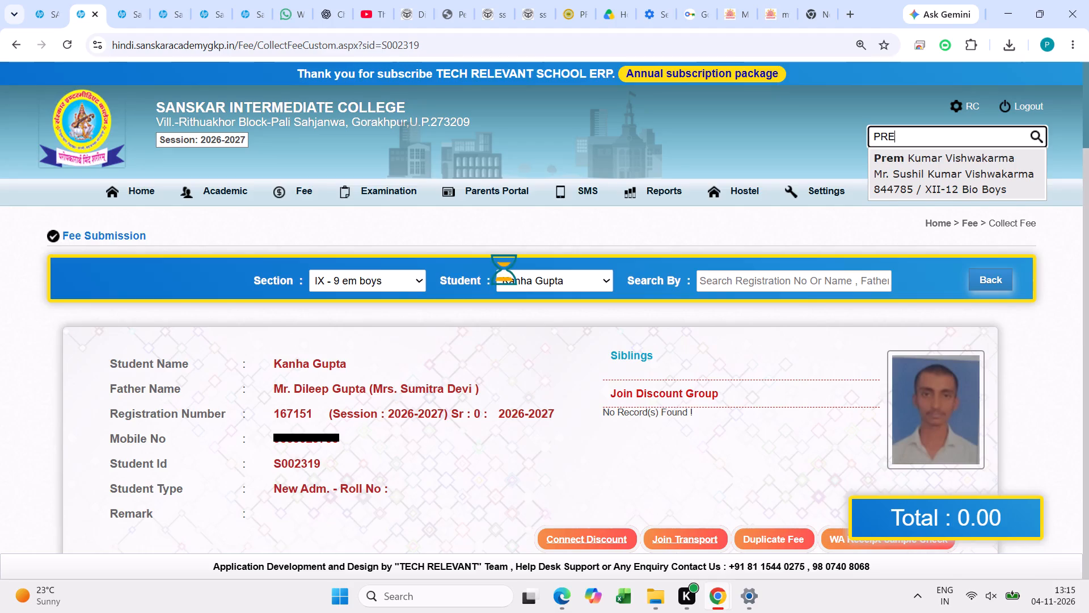
pyautogui.press('BackSpace')
pyautogui.write('INCE')
pyautogui.press('space')
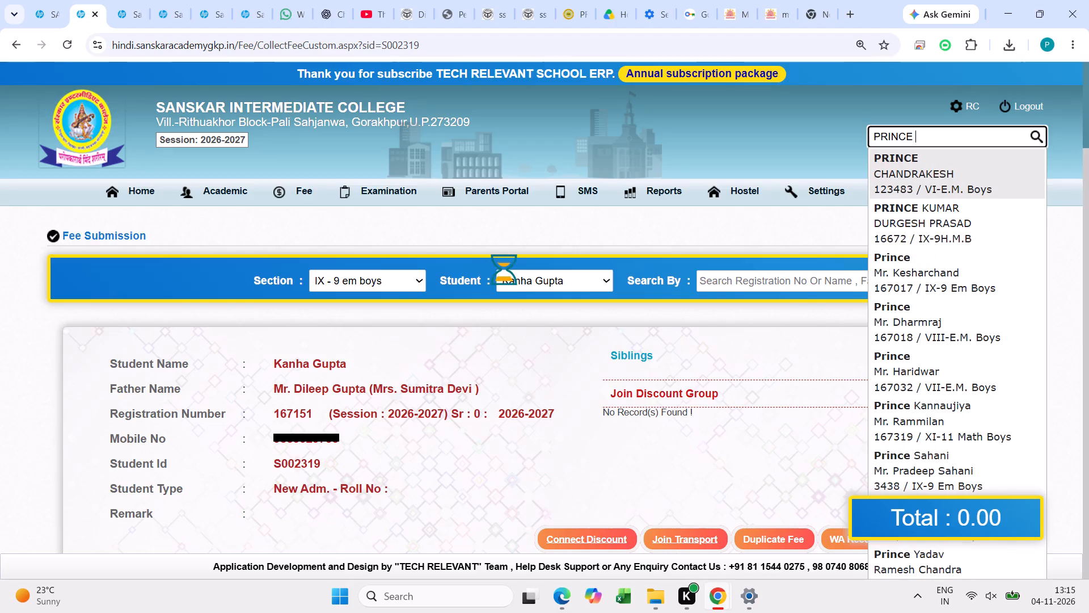
pyautogui.press('s')
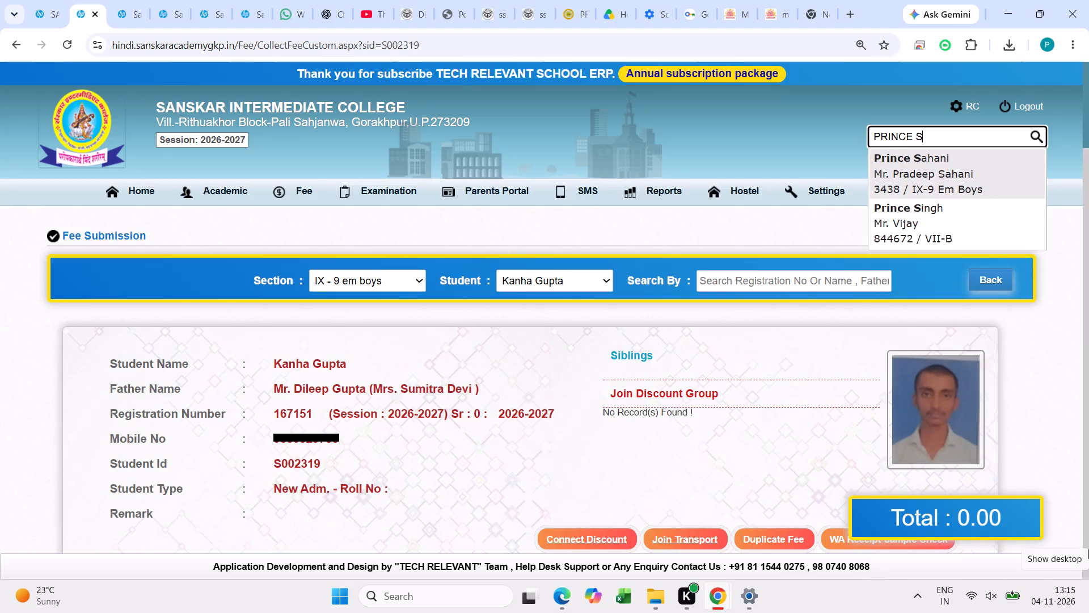
pyautogui.click(922, 184)
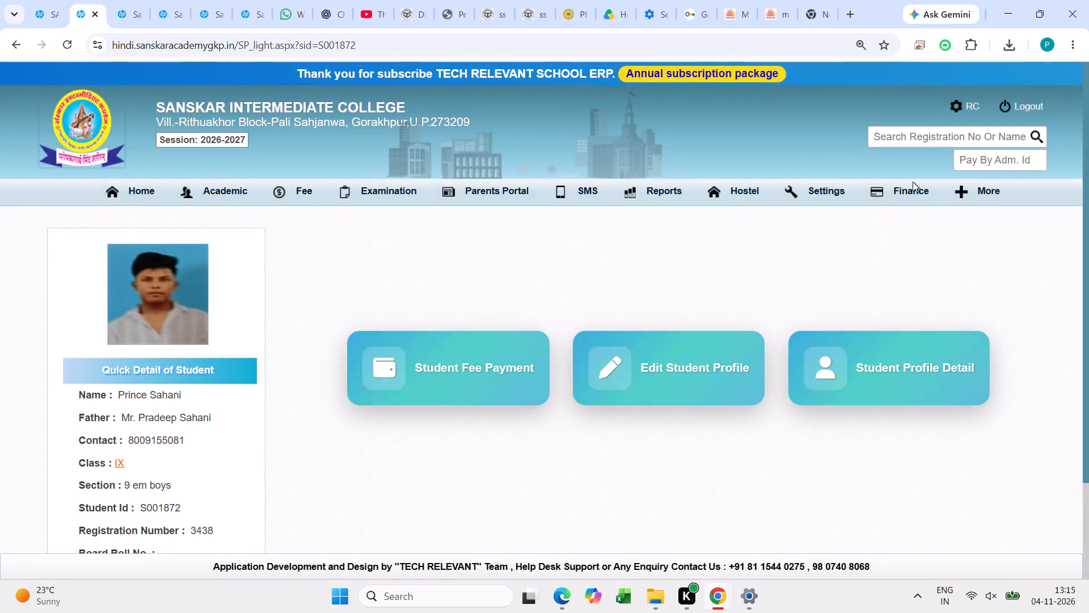
# Open the Student Fee Payment page for this class IX student.
pyautogui.write('OL')
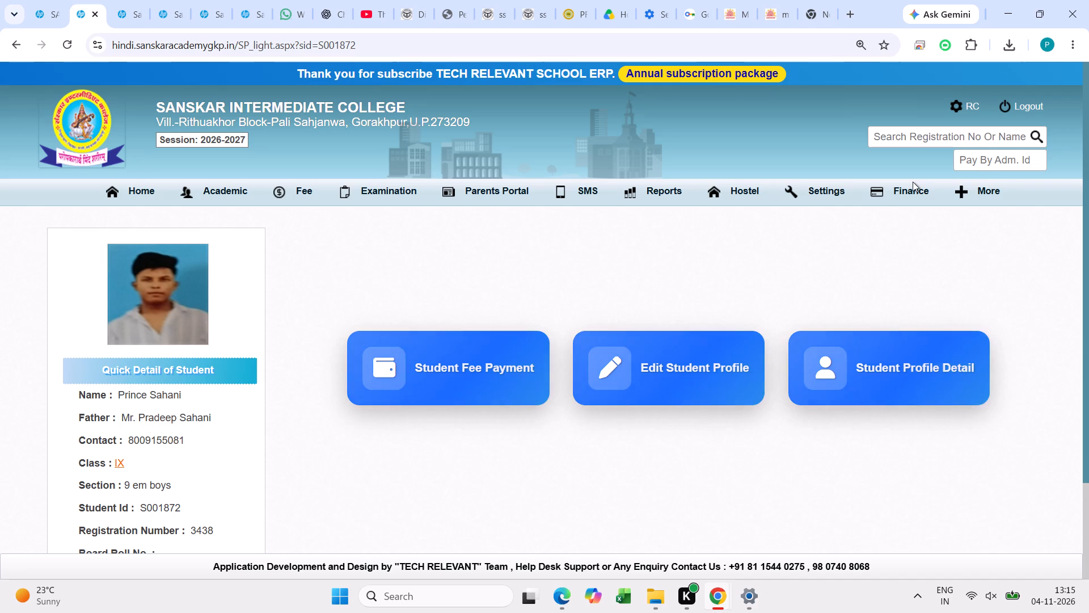
pyautogui.click(486, 355)
pyautogui.click(493, 372)
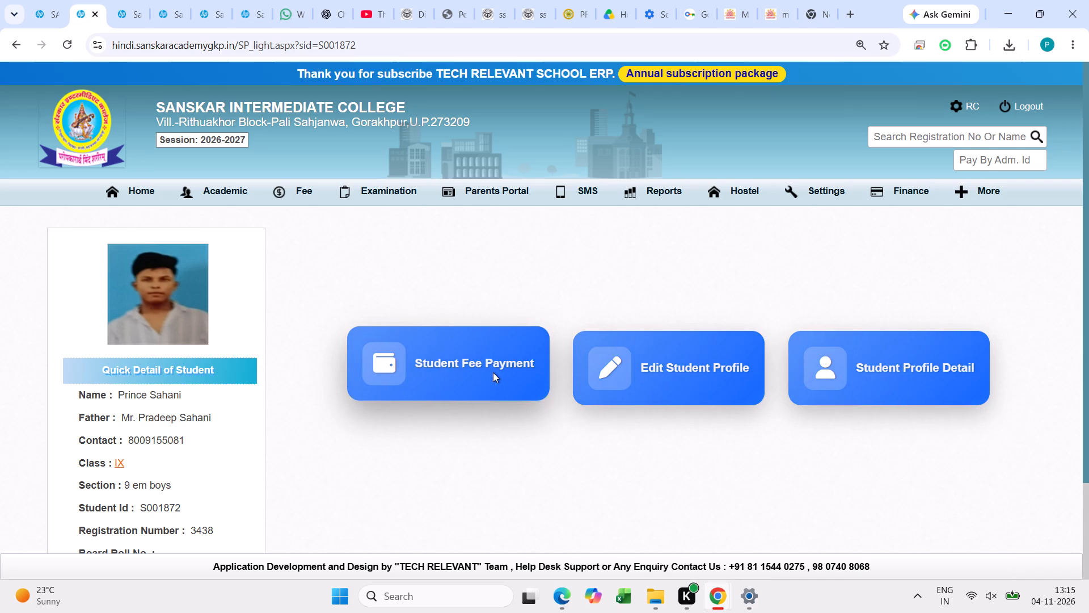
pyautogui.click(480, 367)
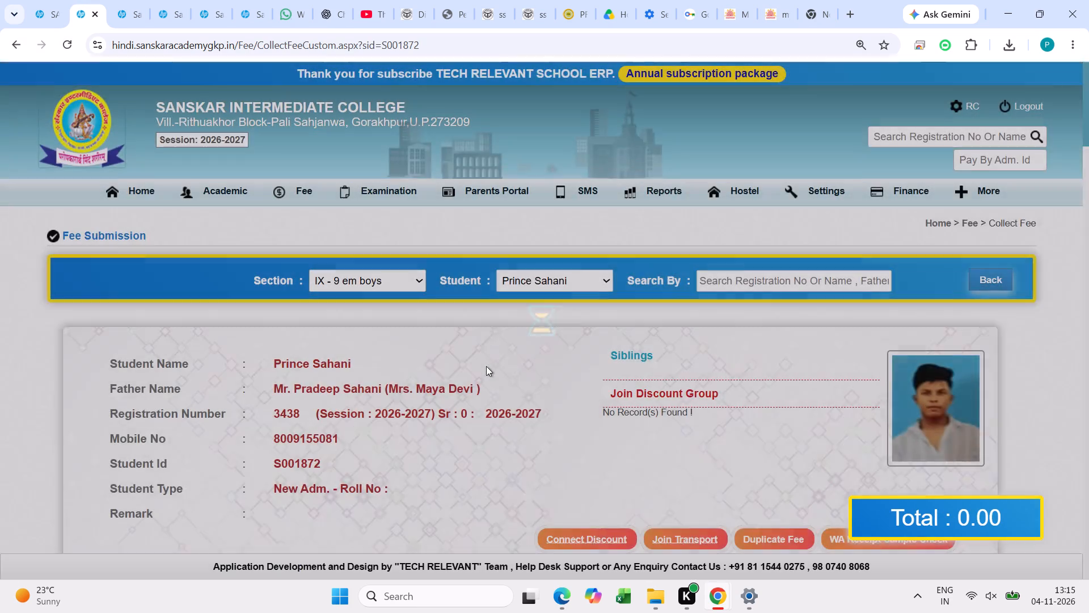
# Select the October and November tuition fees in the third quarter for the class IX student.
pyautogui.scroll(-5, 486, 366)
pyautogui.scroll(1, 486, 366)
pyautogui.scroll(-1, 486, 366)
pyautogui.scroll(1, 486, 366)
pyautogui.scroll(-3, 487, 366)
pyautogui.scroll(1, 487, 366)
pyautogui.scroll(-6, 487, 366)
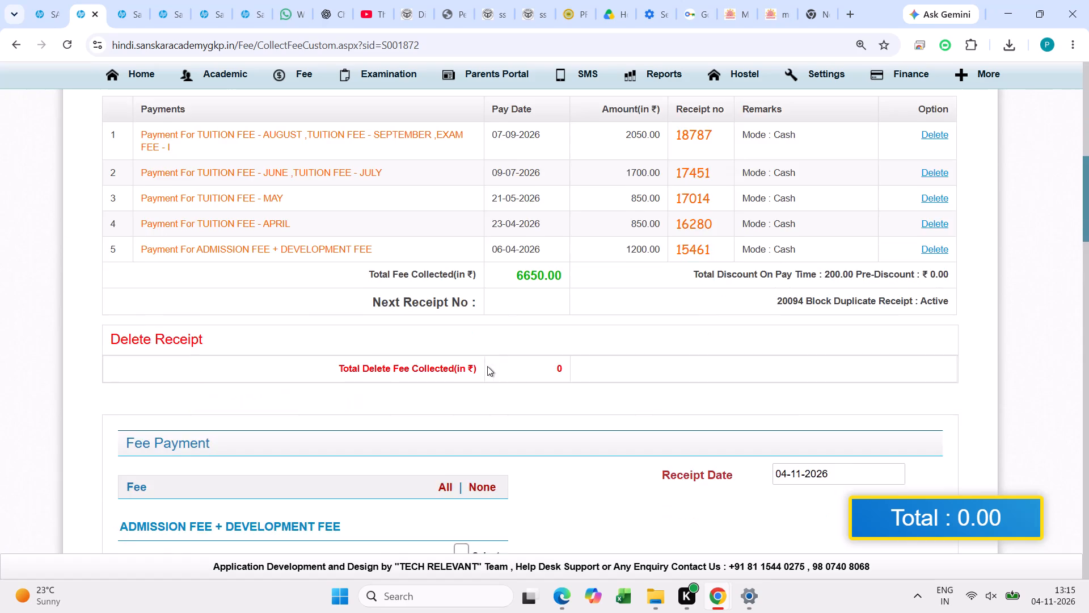
pyautogui.scroll(-7, 487, 366)
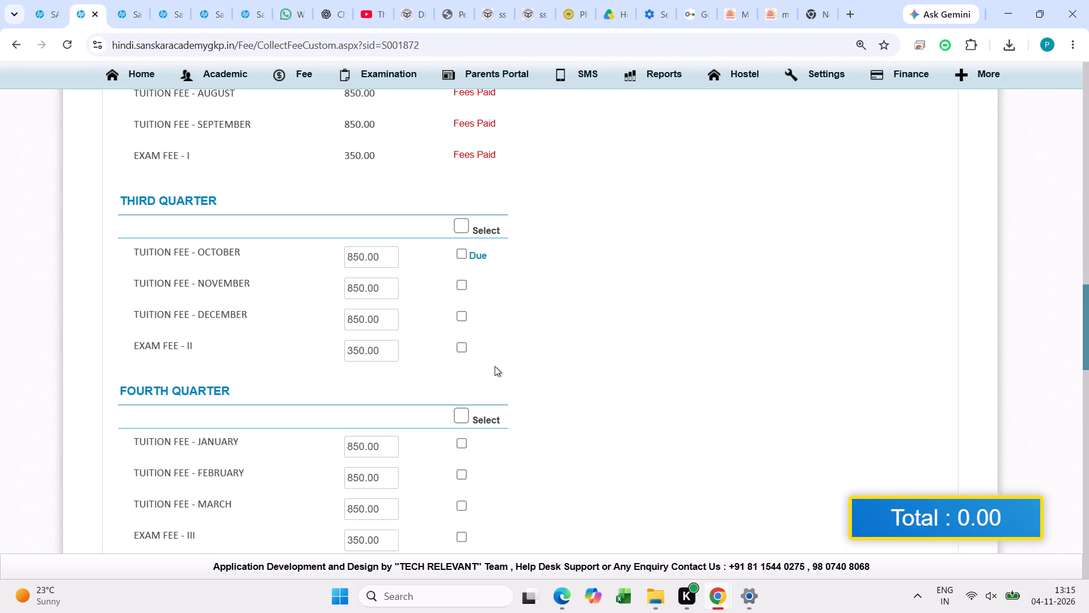
pyautogui.scroll(2, 495, 366)
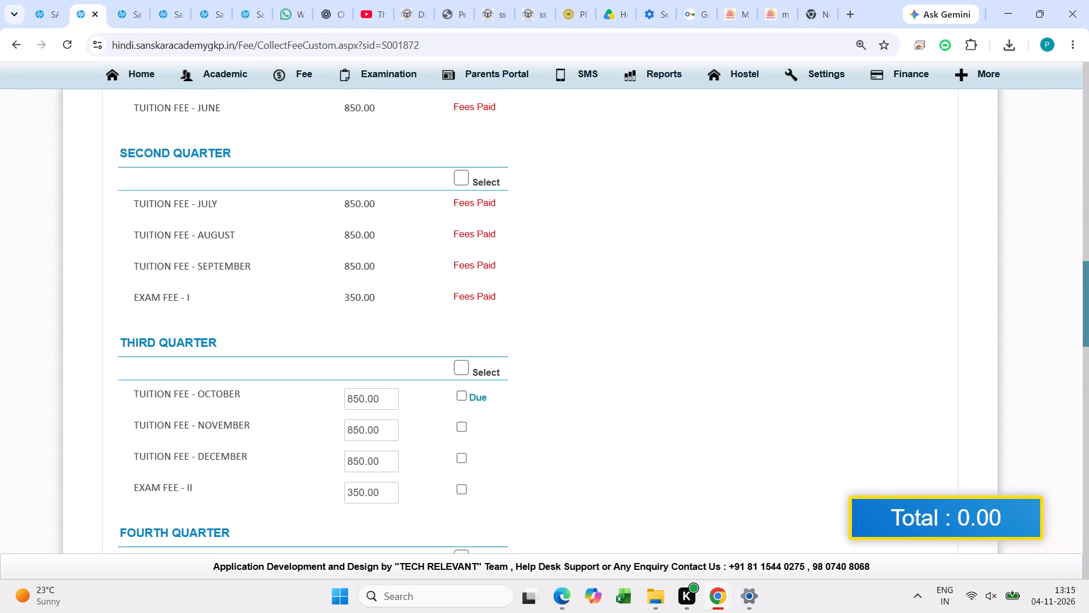
pyautogui.click(460, 422)
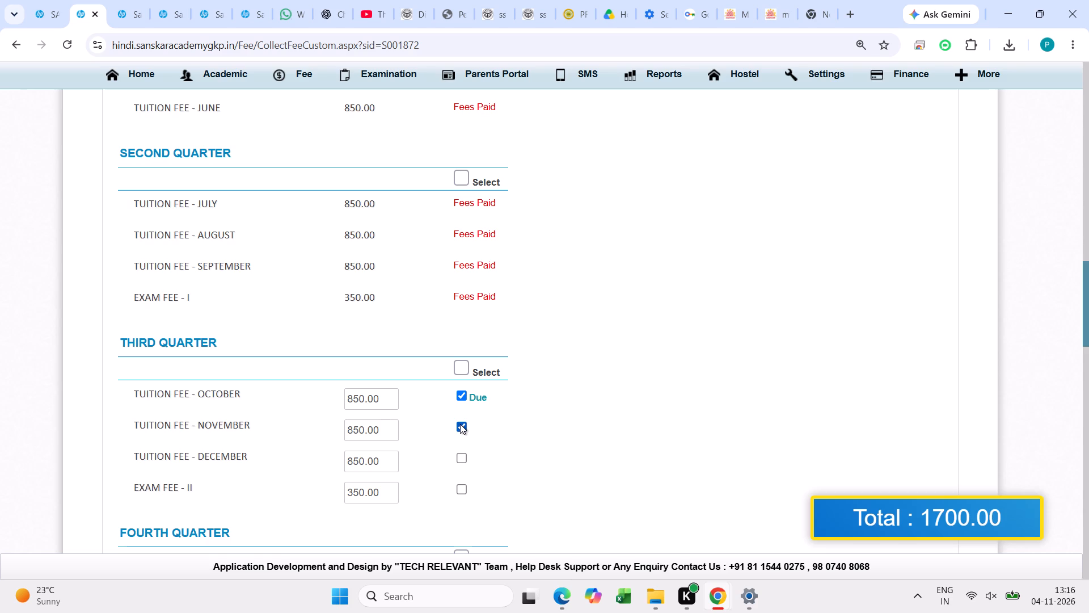
# Submit the class IX student's 1700.00 fee payment in Cash mode.
pyautogui.scroll(-4, 407, 360)
pyautogui.scroll(1, 368, 346)
pyautogui.scroll(-1, 368, 346)
pyautogui.scroll(2, 368, 346)
pyautogui.scroll(-10, 379, 342)
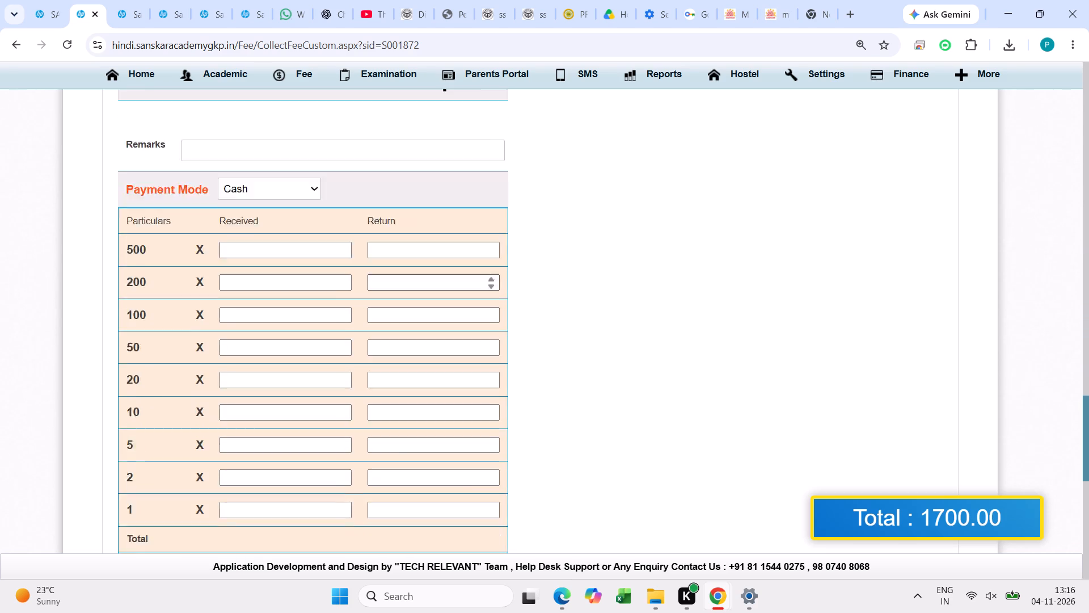
pyautogui.scroll(-5, 433, 339)
pyautogui.scroll(1, 436, 339)
pyautogui.scroll(-1, 436, 339)
pyautogui.scroll(1, 437, 339)
pyautogui.click(518, 503)
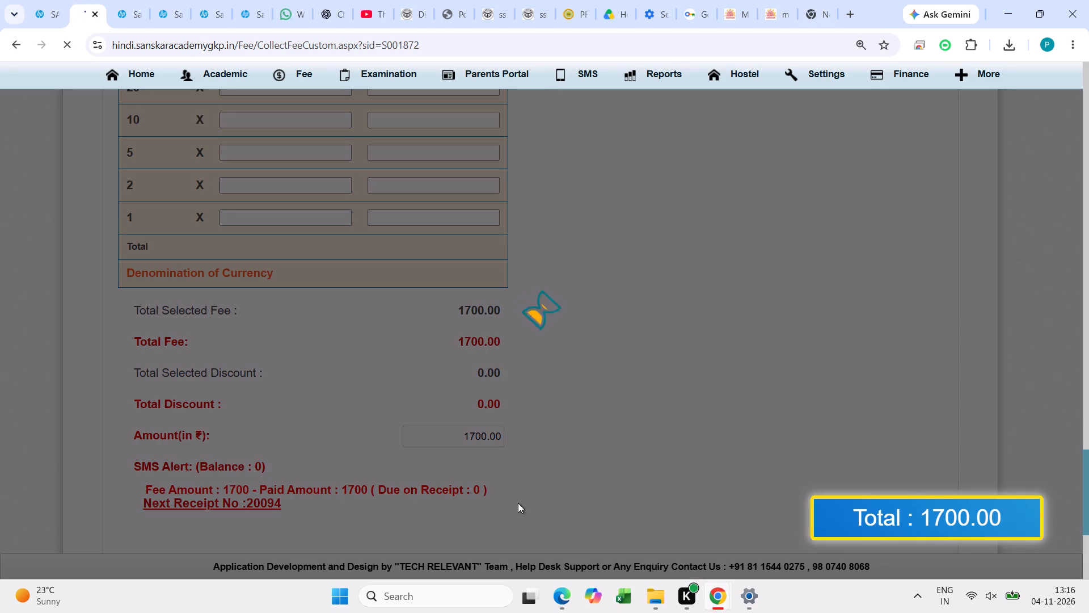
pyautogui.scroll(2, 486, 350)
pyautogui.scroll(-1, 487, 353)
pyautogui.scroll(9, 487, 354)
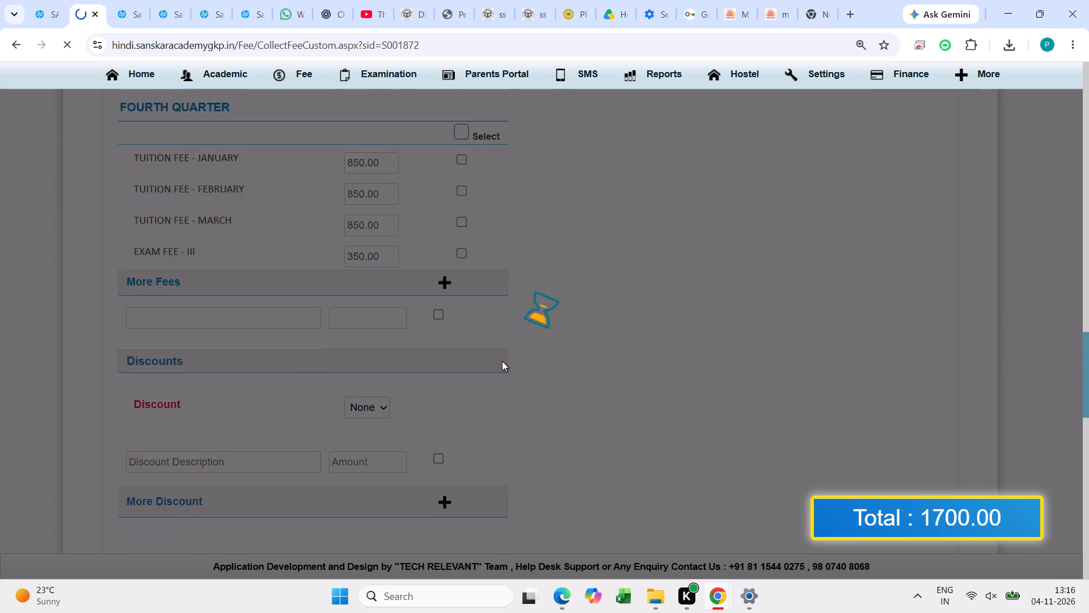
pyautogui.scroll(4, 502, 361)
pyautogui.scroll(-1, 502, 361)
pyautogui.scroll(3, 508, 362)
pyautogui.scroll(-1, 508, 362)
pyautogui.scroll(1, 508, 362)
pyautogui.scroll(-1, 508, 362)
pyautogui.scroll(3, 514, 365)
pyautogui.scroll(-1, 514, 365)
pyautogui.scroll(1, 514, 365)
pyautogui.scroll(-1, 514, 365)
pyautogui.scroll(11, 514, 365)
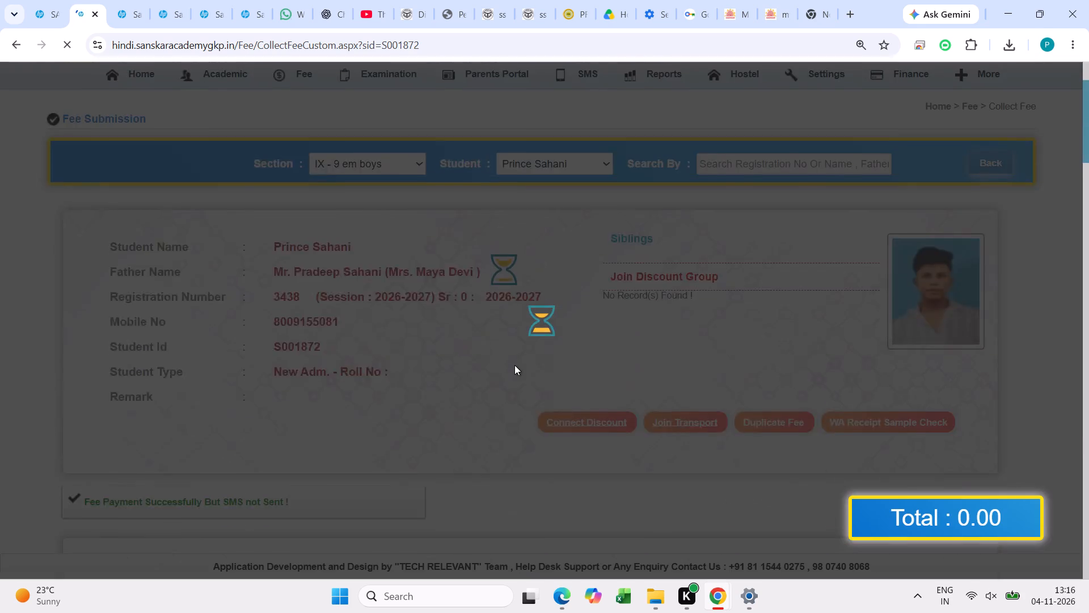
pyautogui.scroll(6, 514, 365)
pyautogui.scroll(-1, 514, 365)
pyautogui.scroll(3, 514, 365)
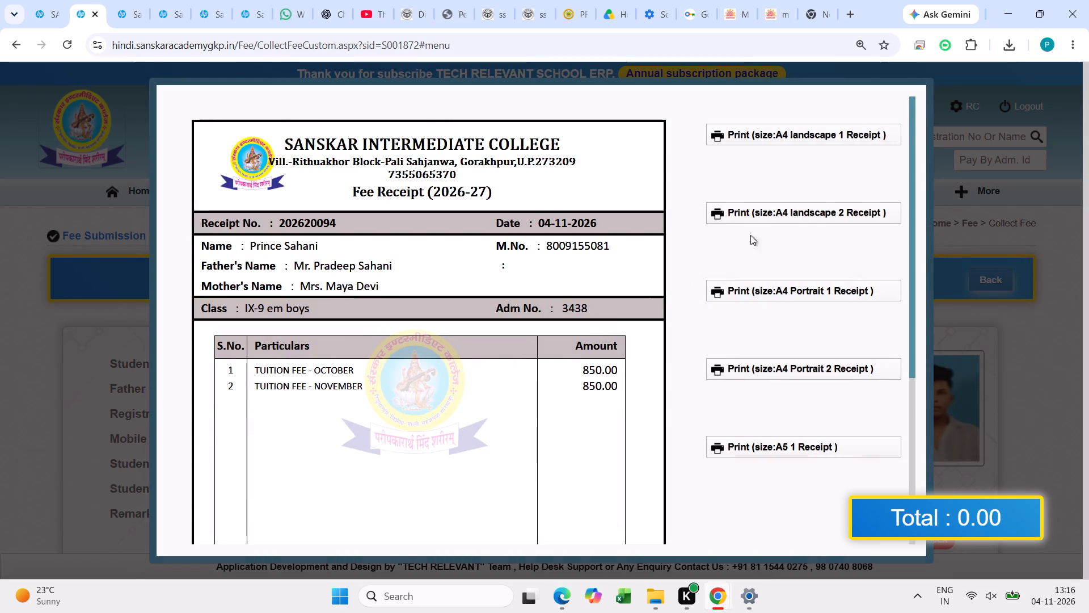
# Print the new October and November fee receipt as A4 landscape 2 Receipt and close the receipt view.
pyautogui.click(766, 219)
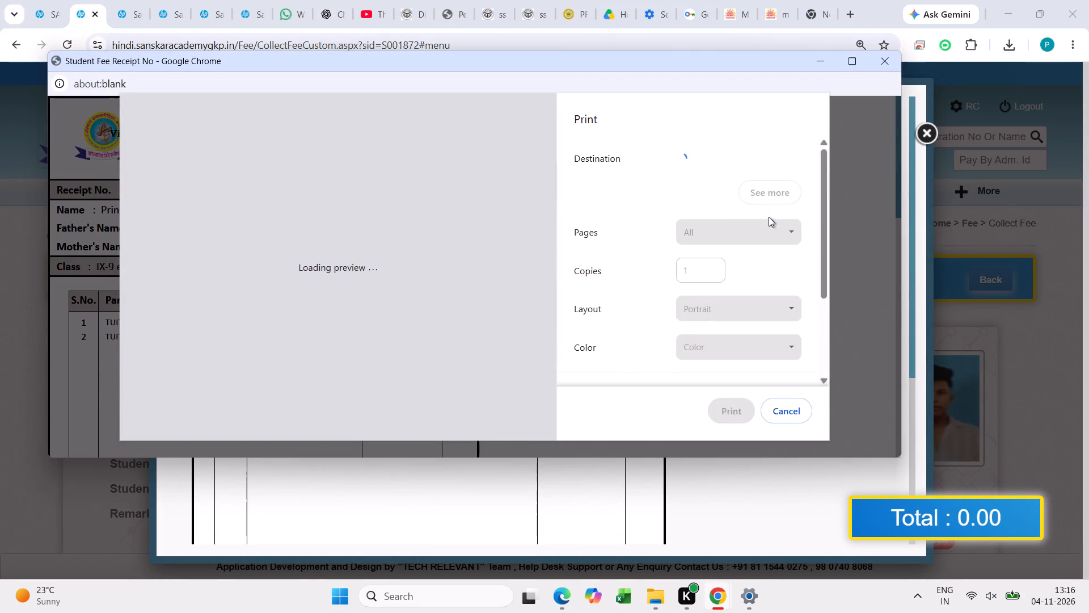
pyautogui.click(723, 418)
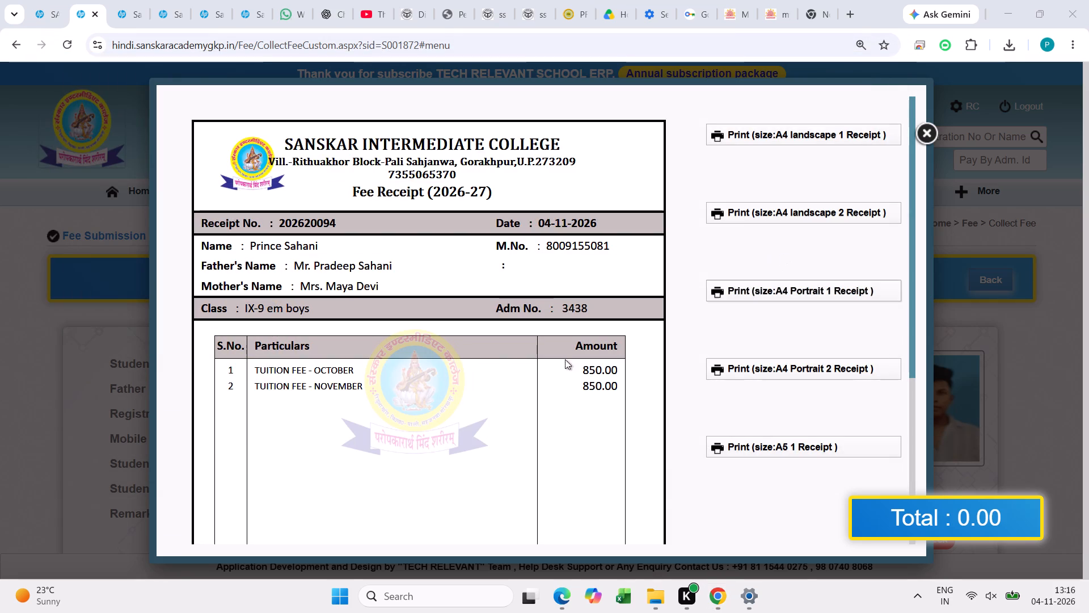
pyautogui.click(928, 133)
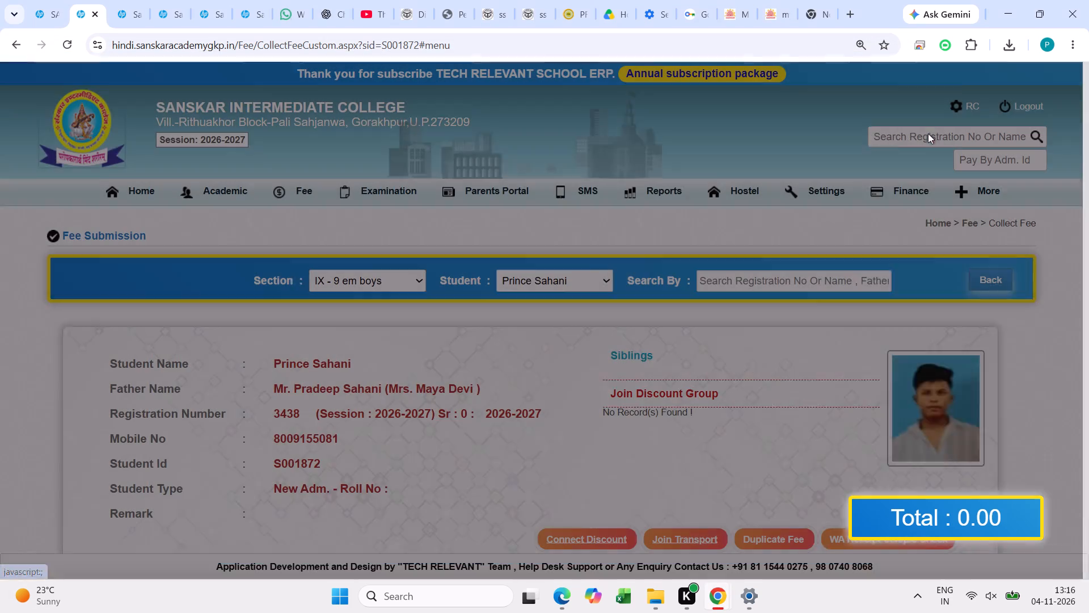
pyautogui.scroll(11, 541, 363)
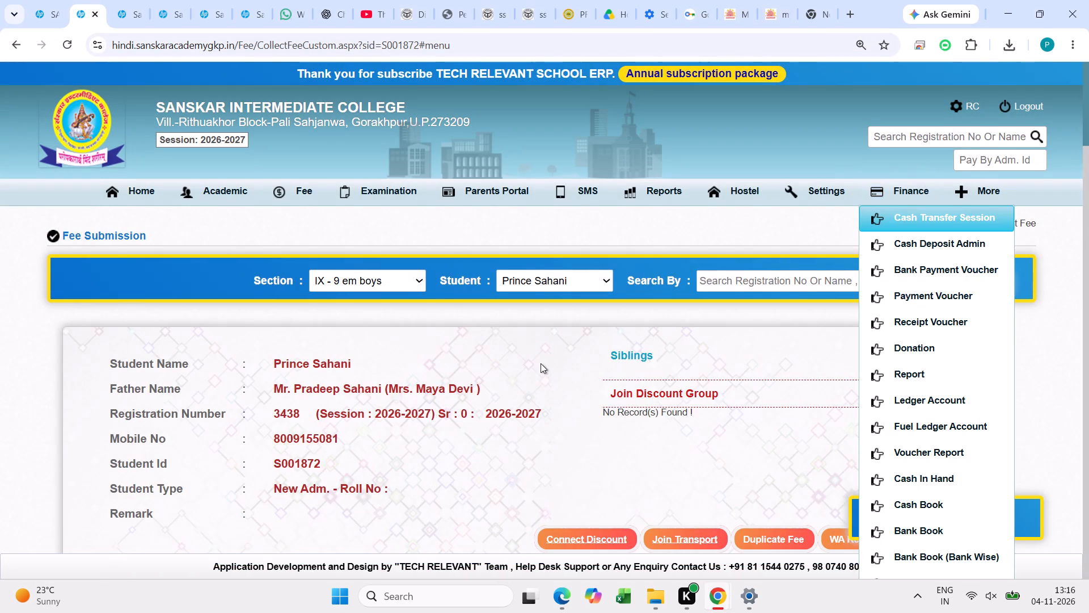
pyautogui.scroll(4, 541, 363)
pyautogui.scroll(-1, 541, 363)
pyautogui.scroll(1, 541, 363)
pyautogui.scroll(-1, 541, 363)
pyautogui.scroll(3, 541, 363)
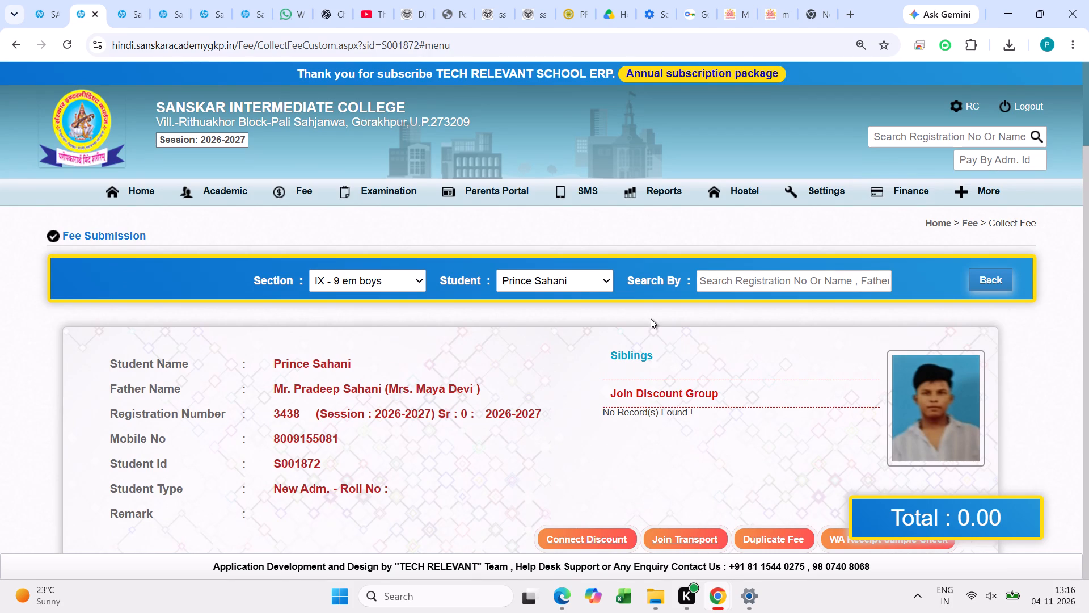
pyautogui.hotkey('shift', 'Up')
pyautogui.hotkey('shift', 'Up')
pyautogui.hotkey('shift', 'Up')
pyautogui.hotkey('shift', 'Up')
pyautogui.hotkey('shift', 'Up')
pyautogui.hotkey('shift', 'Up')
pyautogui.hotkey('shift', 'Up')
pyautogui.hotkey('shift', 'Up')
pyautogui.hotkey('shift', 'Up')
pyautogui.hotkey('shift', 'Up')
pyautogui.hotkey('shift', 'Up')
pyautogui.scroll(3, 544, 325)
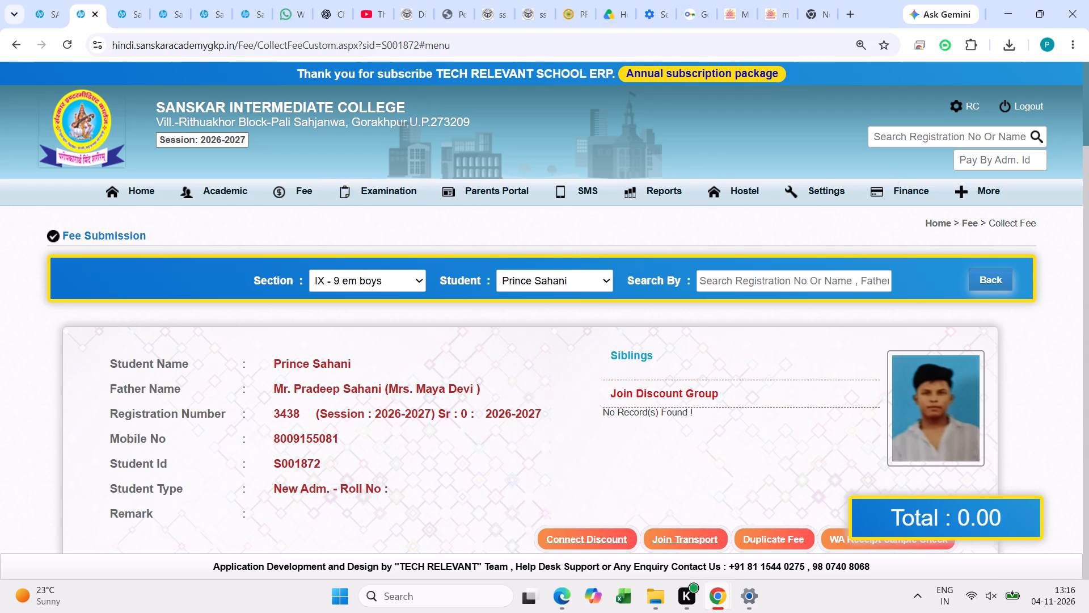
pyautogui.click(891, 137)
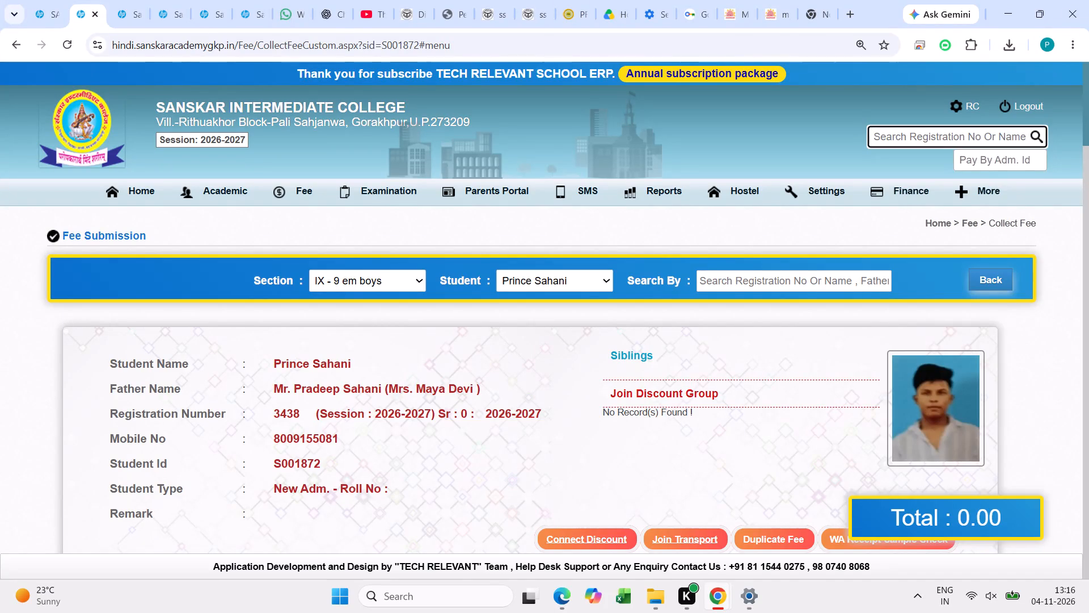
# Switch to the Sanskar Academy ERP and close the class V student's open August fee receipt.
pyautogui.click(114, 0)
pyautogui.scroll(2, 303, 135)
pyautogui.click(854, 115)
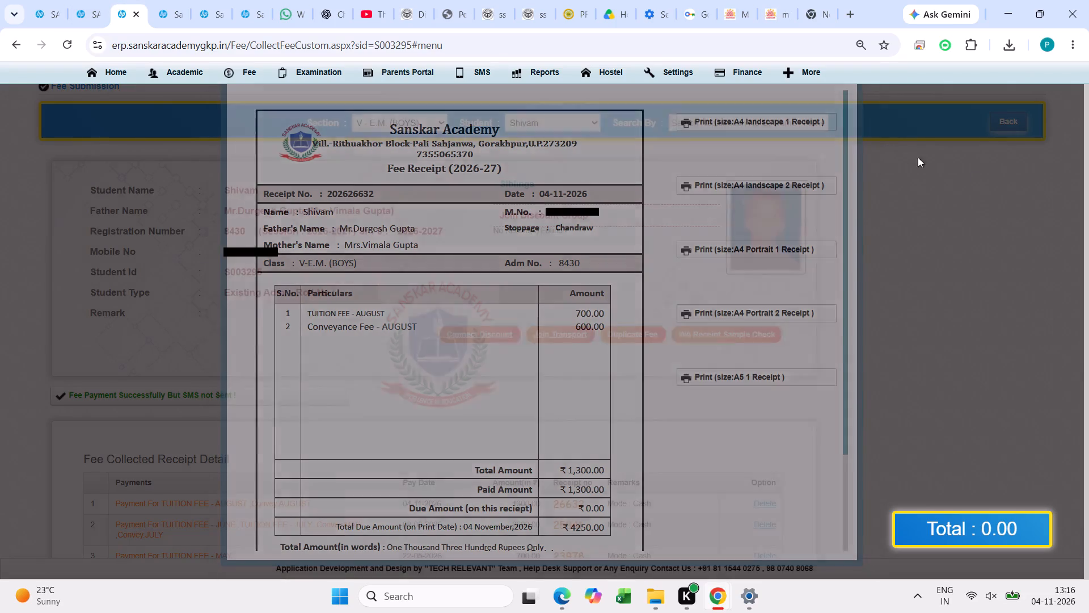
# Search for the class IV E.M. (BOYS) student Pratik by first name and open the student's fee payment page.
pyautogui.scroll(9, 972, 173)
pyautogui.click(957, 131)
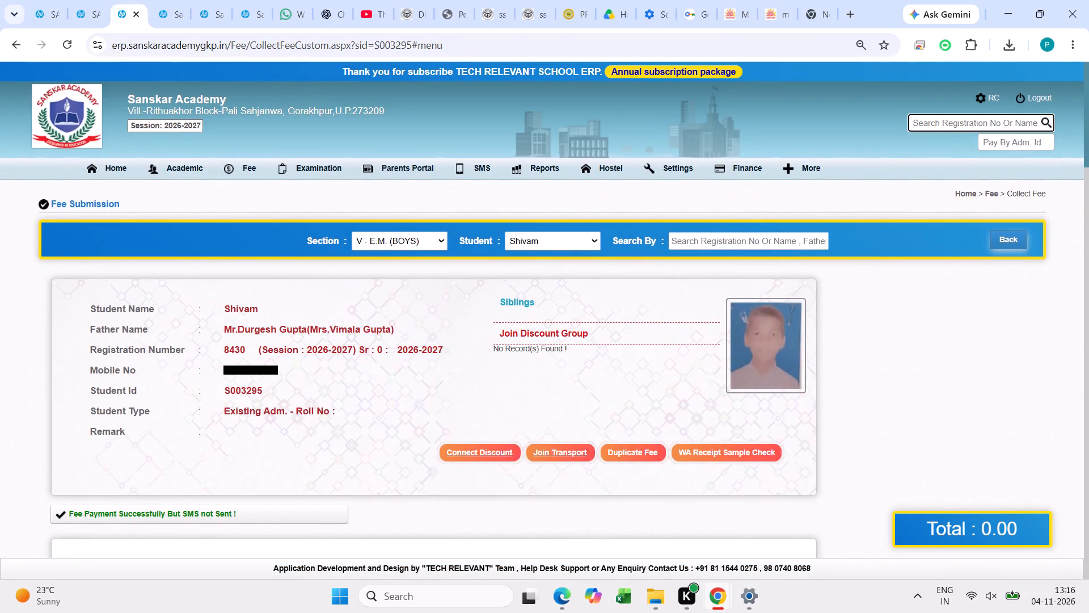
pyautogui.write('PRATIK')
pyautogui.click(981, 157)
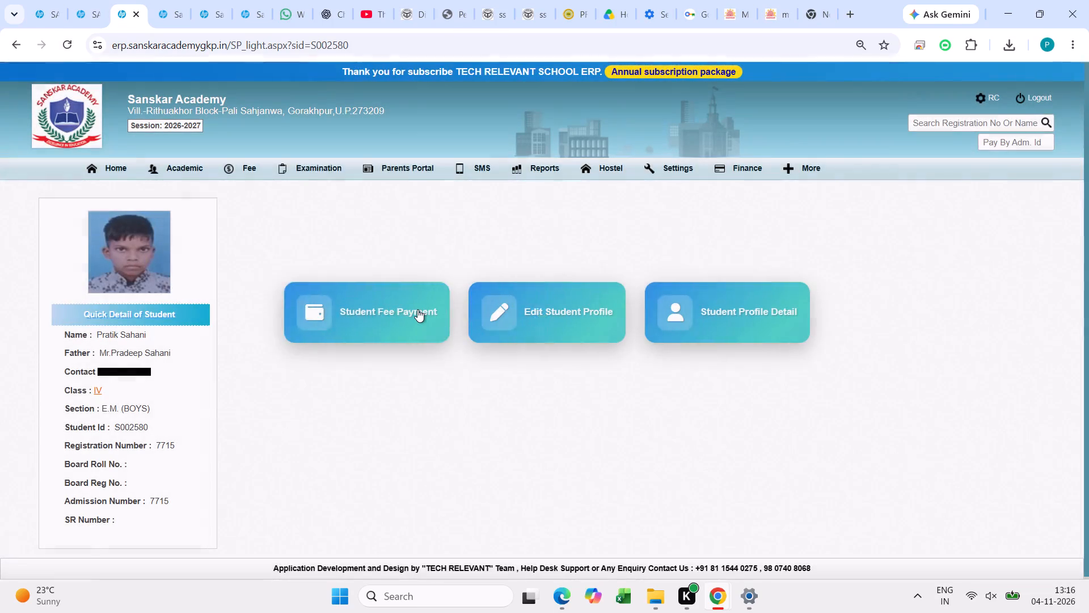
pyautogui.click(417, 309)
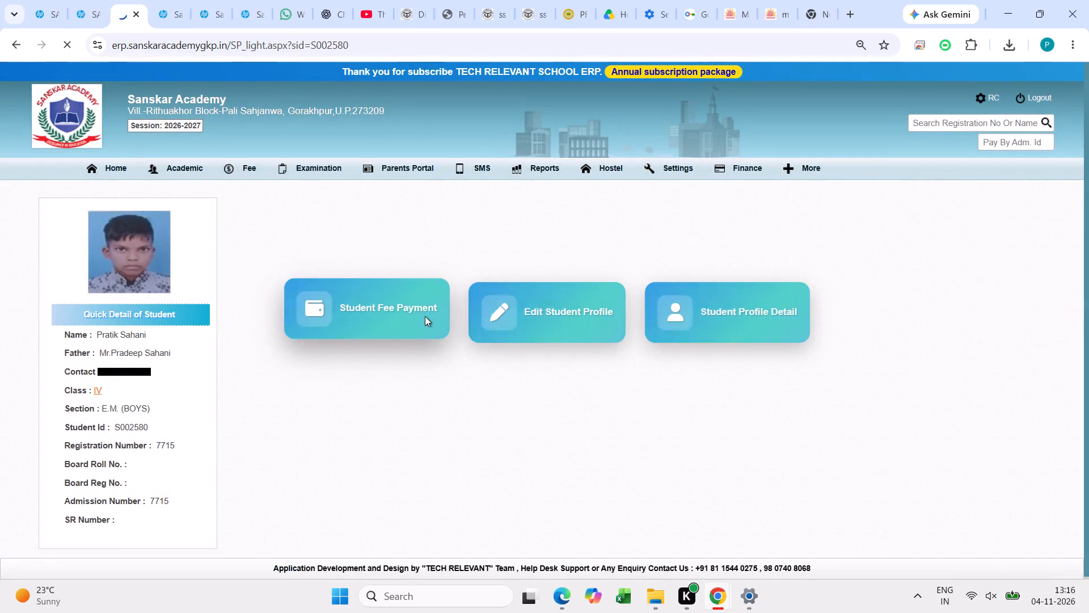
# Select the October and November tuition fees and the October and November conveyance fees for the class IV student.
pyautogui.scroll(-5, 428, 313)
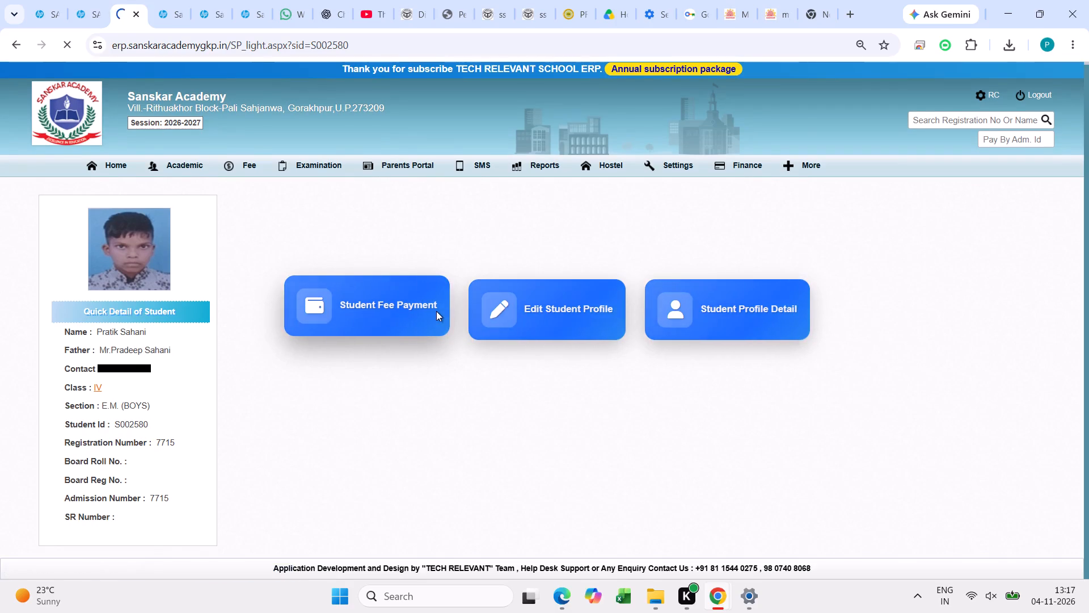
pyautogui.scroll(-4, 436, 308)
pyautogui.scroll(1, 436, 309)
pyautogui.scroll(-2, 436, 309)
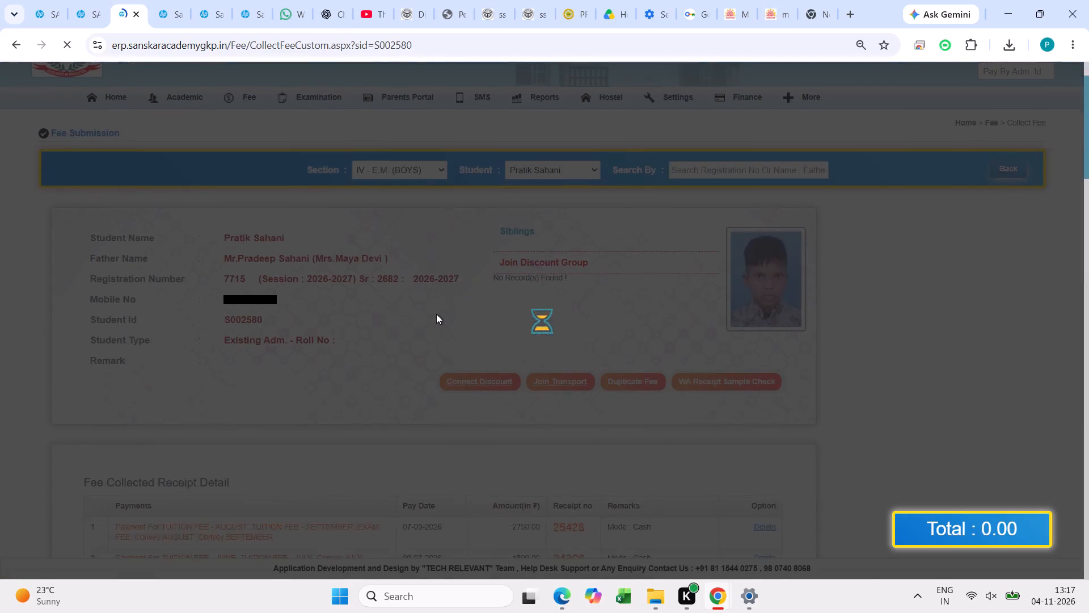
pyautogui.scroll(-2, 436, 314)
pyautogui.scroll(1, 436, 314)
pyautogui.scroll(-11, 436, 314)
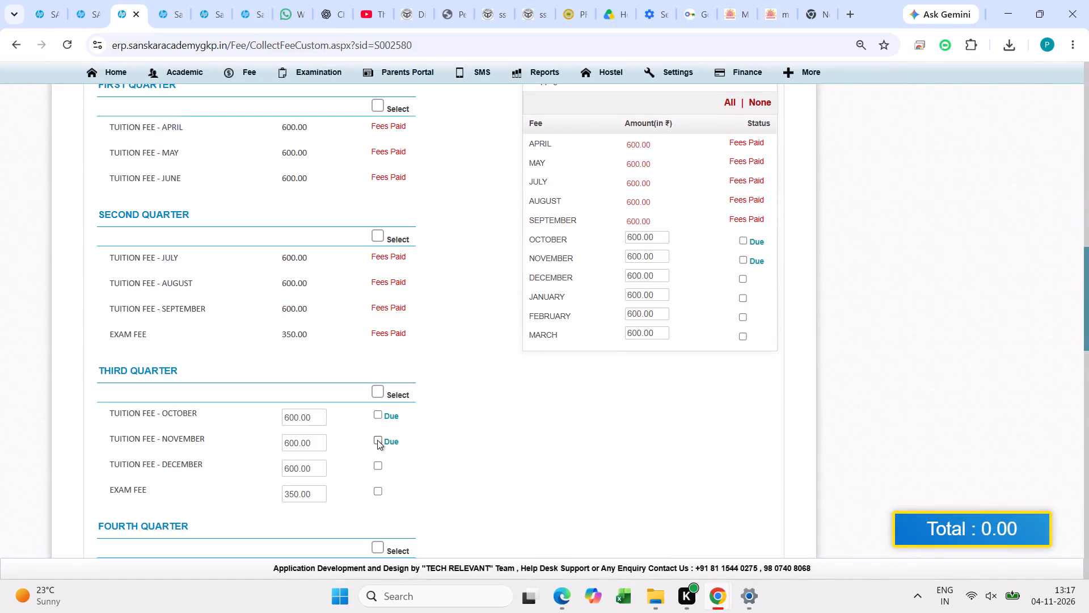
pyautogui.click(377, 440)
pyautogui.click(740, 241)
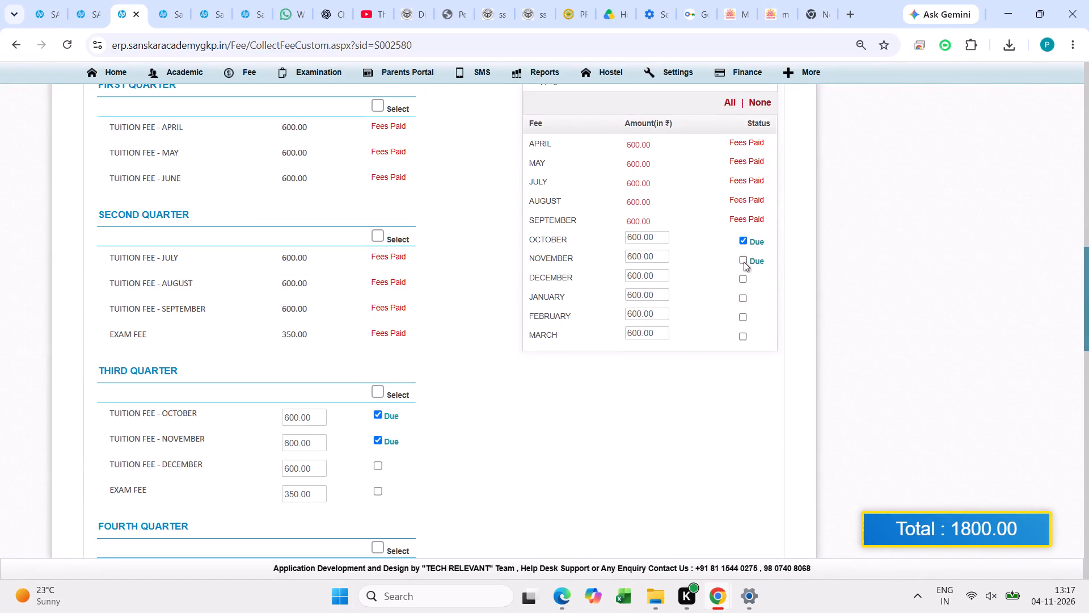
pyautogui.click(744, 266)
pyautogui.click(744, 261)
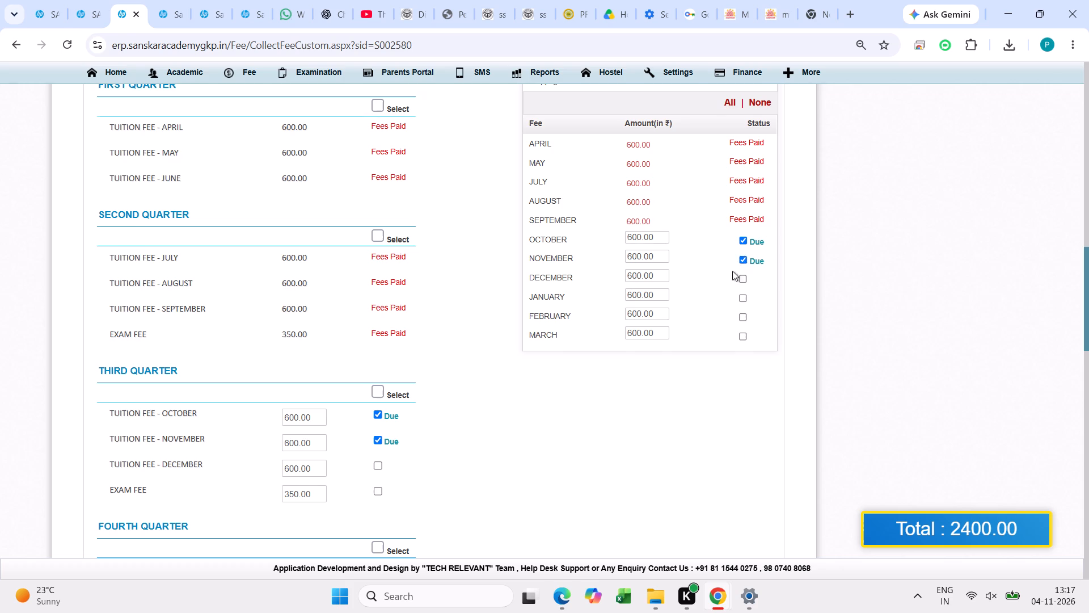
# Set the class IV student's payment amount to 2300 and submit the payment.
pyautogui.scroll(-6, 720, 279)
pyautogui.scroll(1, 497, 287)
pyautogui.scroll(-1, 467, 278)
pyautogui.scroll(1, 463, 287)
pyautogui.scroll(-3, 462, 291)
pyautogui.scroll(1, 459, 296)
pyautogui.scroll(-5, 458, 297)
pyautogui.scroll(-1, 385, 310)
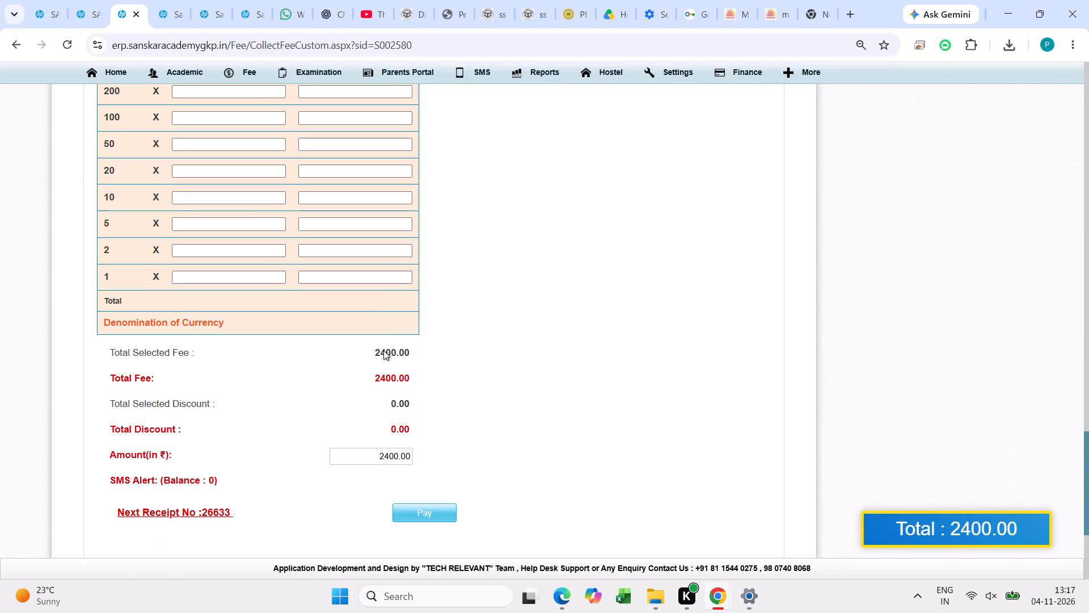
pyautogui.moveTo(406, 456); pyautogui.dragTo(344, 459)
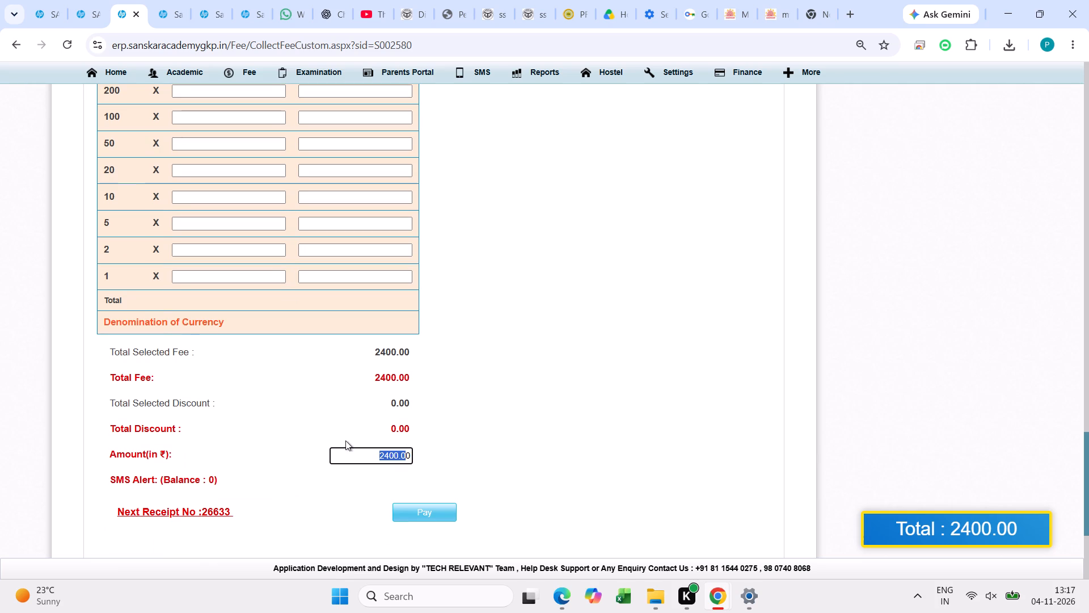
pyautogui.write('230')
pyautogui.click(500, 405)
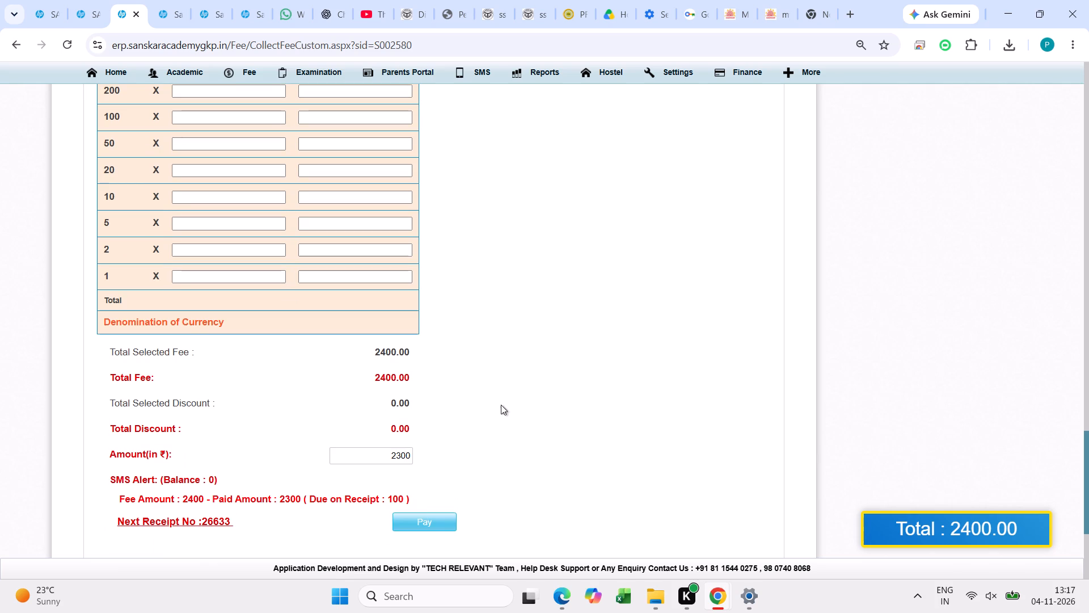
pyautogui.click(401, 529)
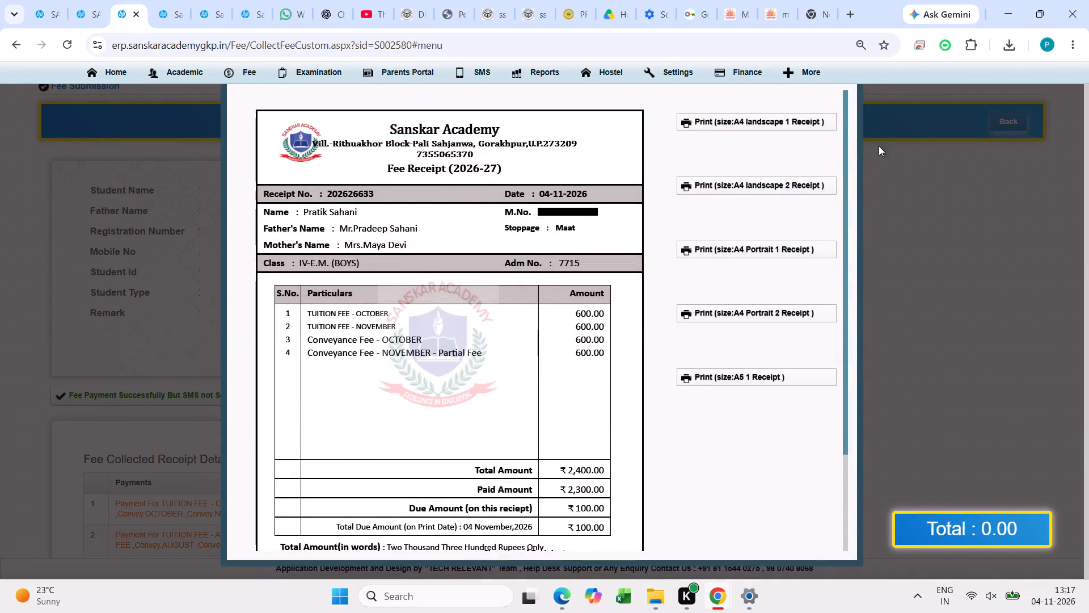
# Print the class IV student's new October and November fee receipt as A4 landscape 2 Receipt.
pyautogui.click(760, 176)
pyautogui.click(759, 181)
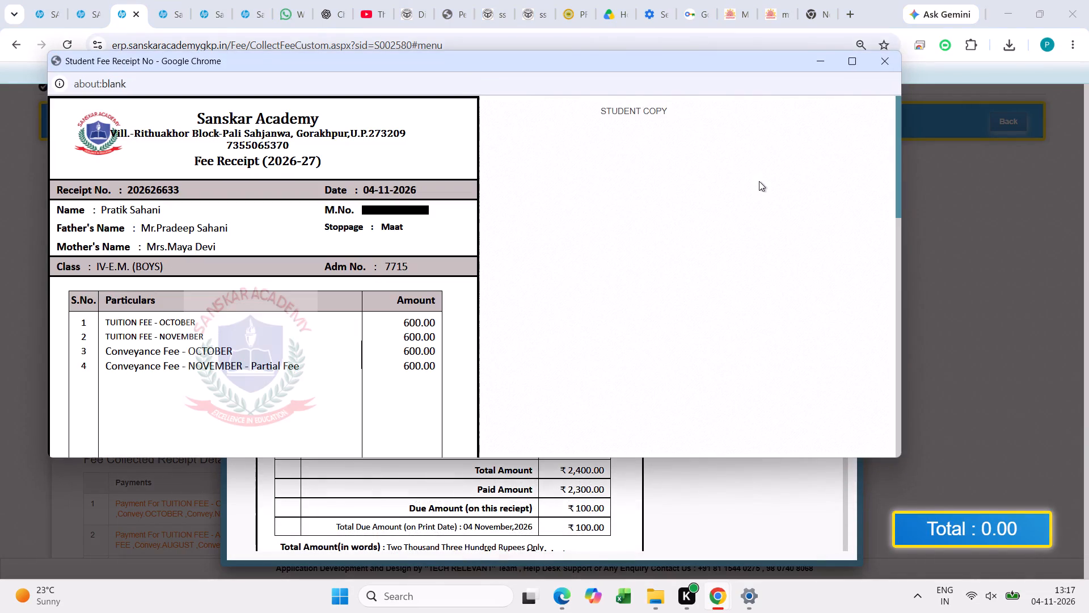
pyautogui.click(727, 406)
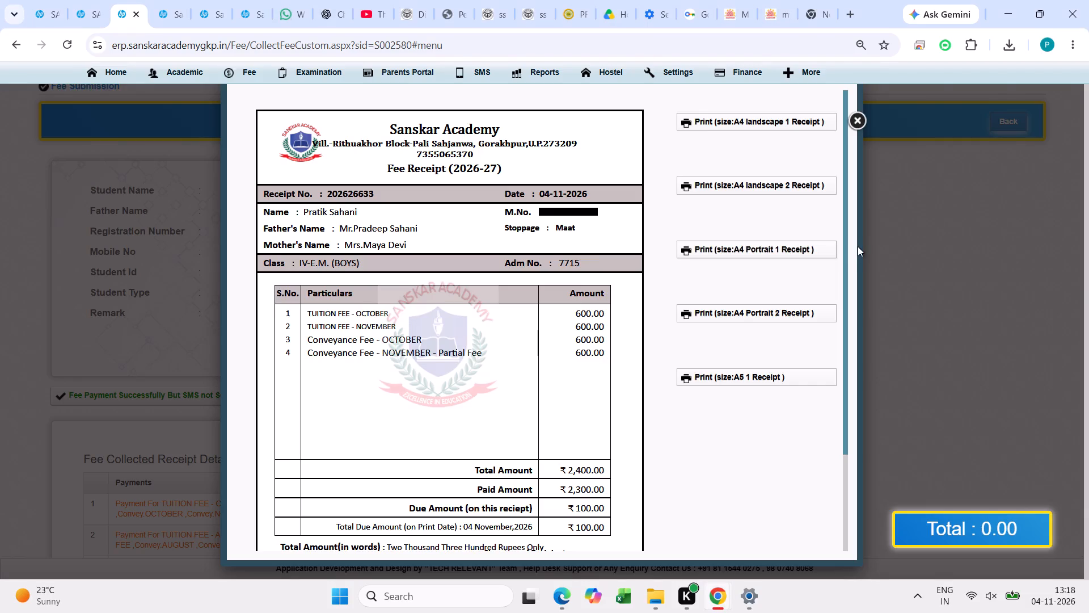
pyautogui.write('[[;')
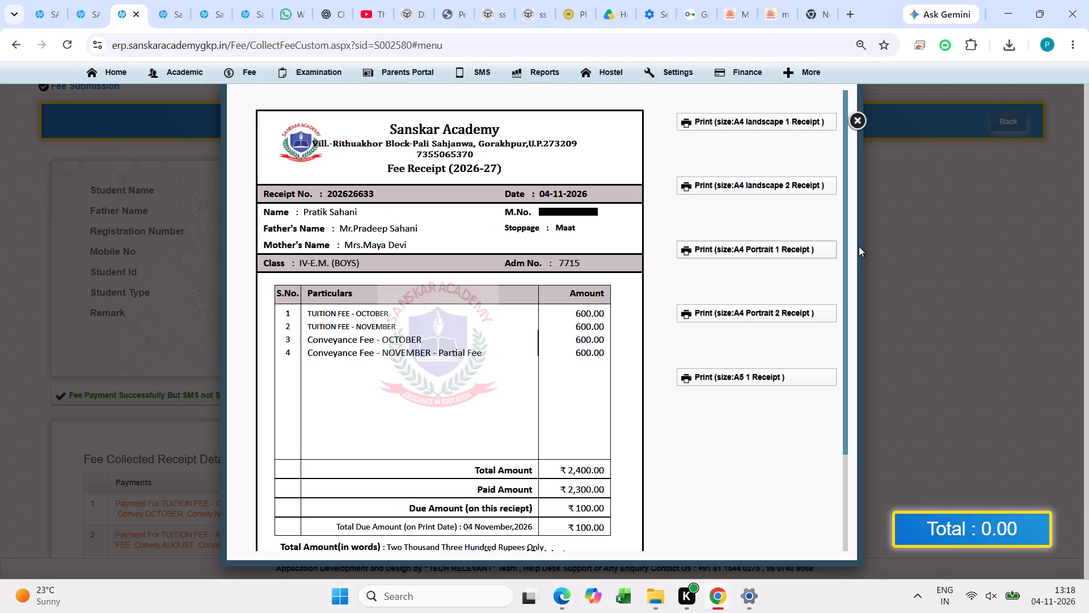